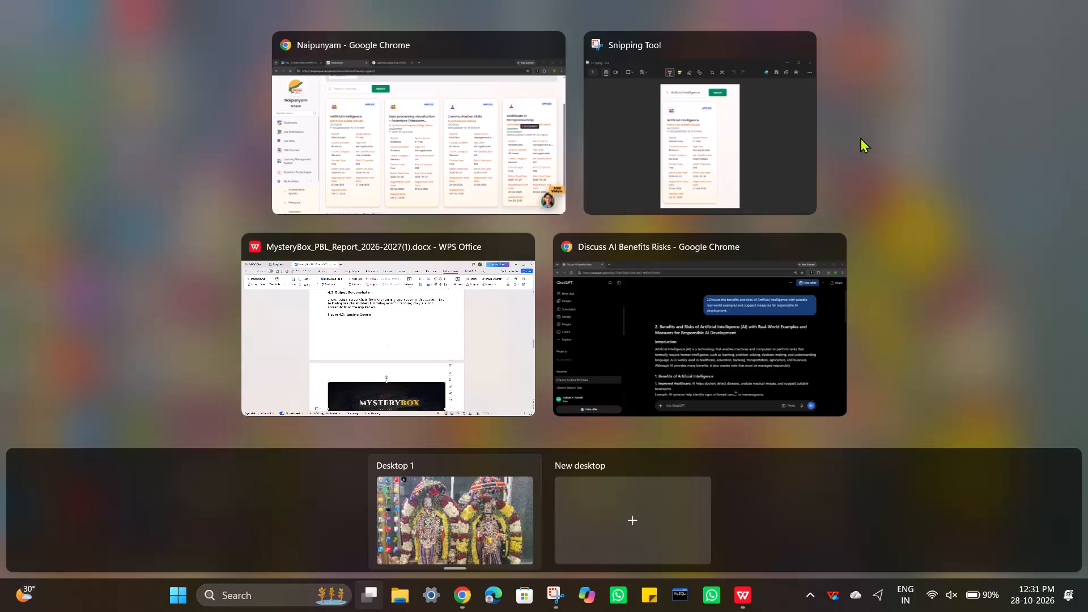
Close the Snipping Tool window and the Discuss AI Benefits Risks browser window.
{"action": "left_click", "coordinate": [808, 42]}
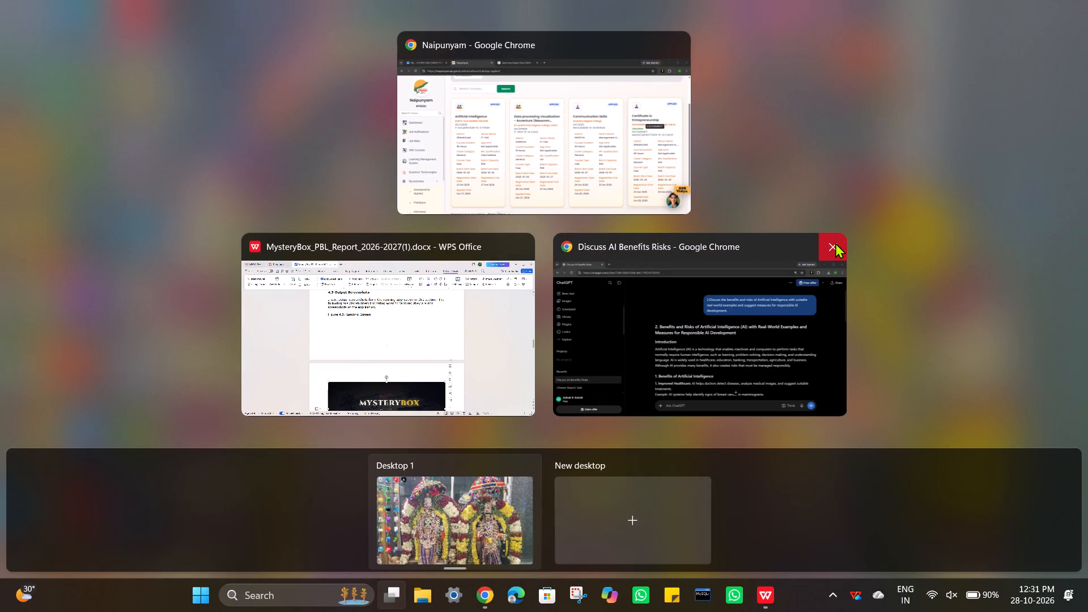
{"action": "left_click", "coordinate": [835, 243]}
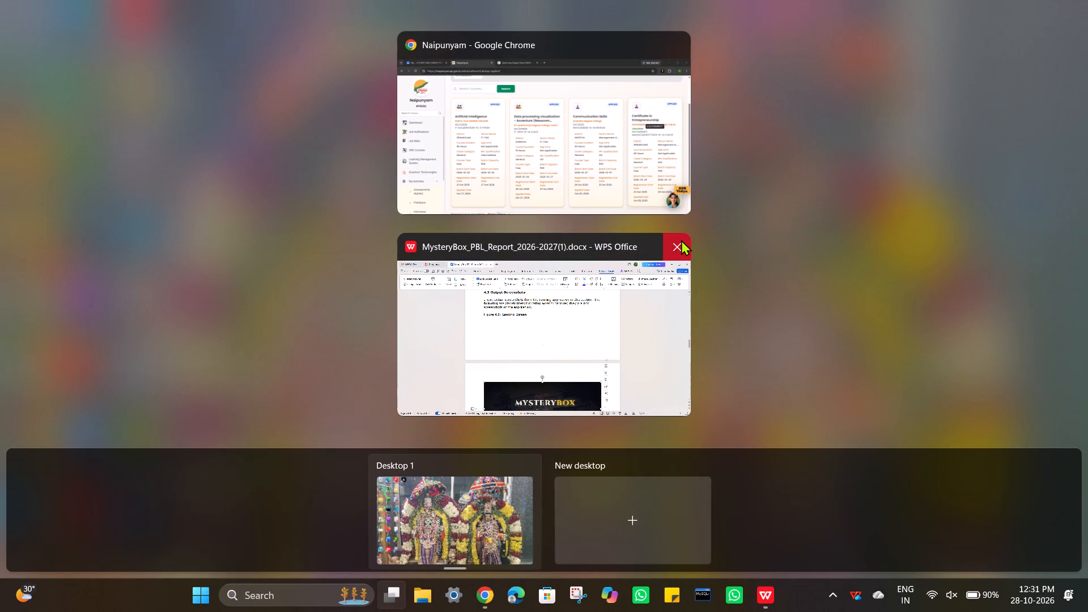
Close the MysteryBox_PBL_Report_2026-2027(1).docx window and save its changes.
{"action": "left_click", "coordinate": [681, 240]}
{"action": "left_click", "coordinate": [679, 242]}
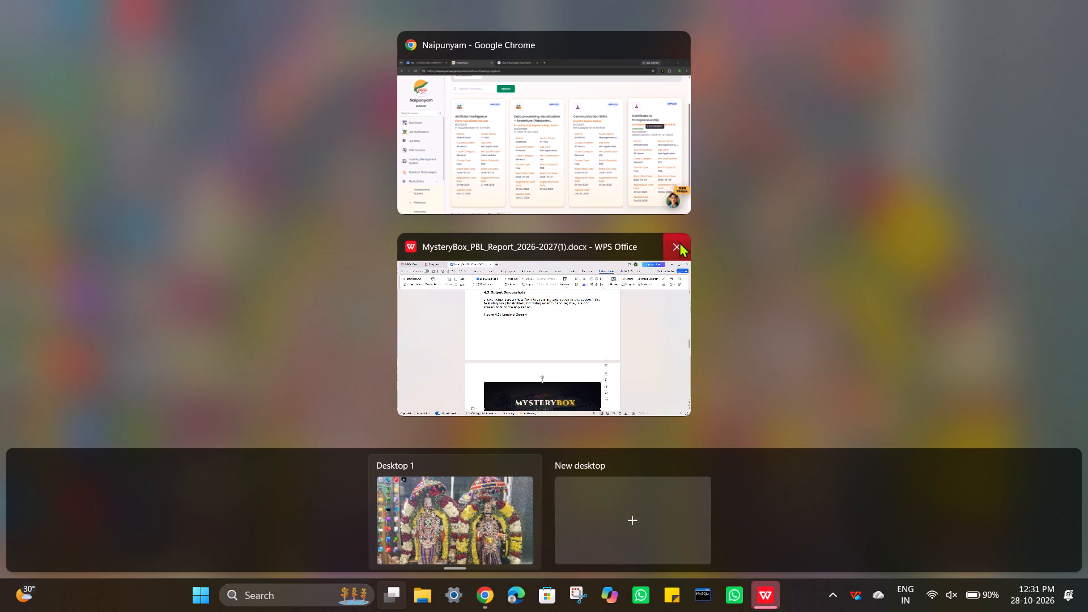
{"action": "left_click", "coordinate": [643, 304]}
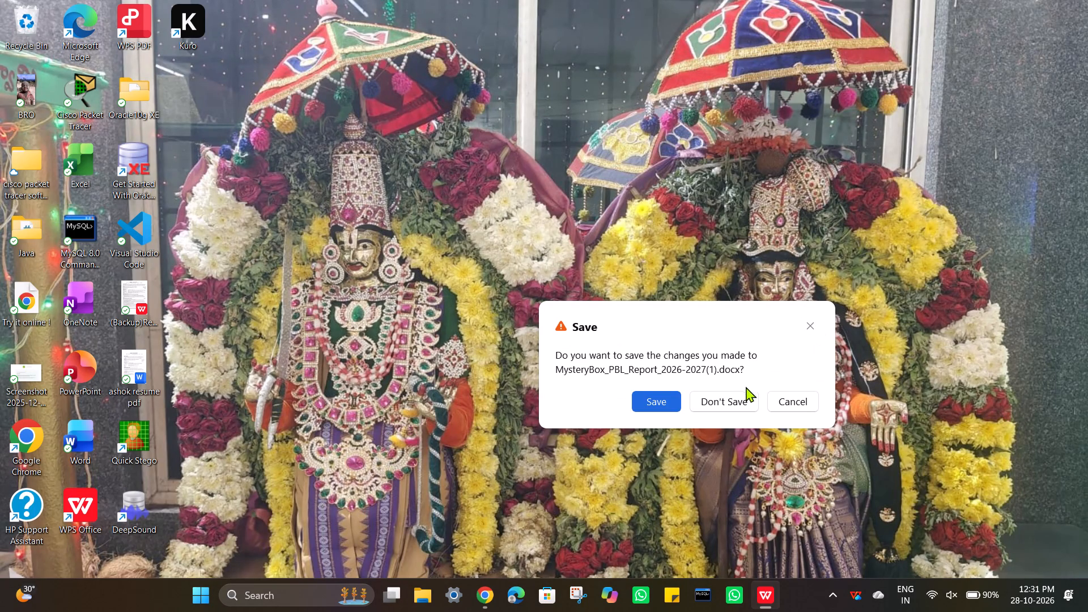
{"action": "left_click", "coordinate": [662, 405]}
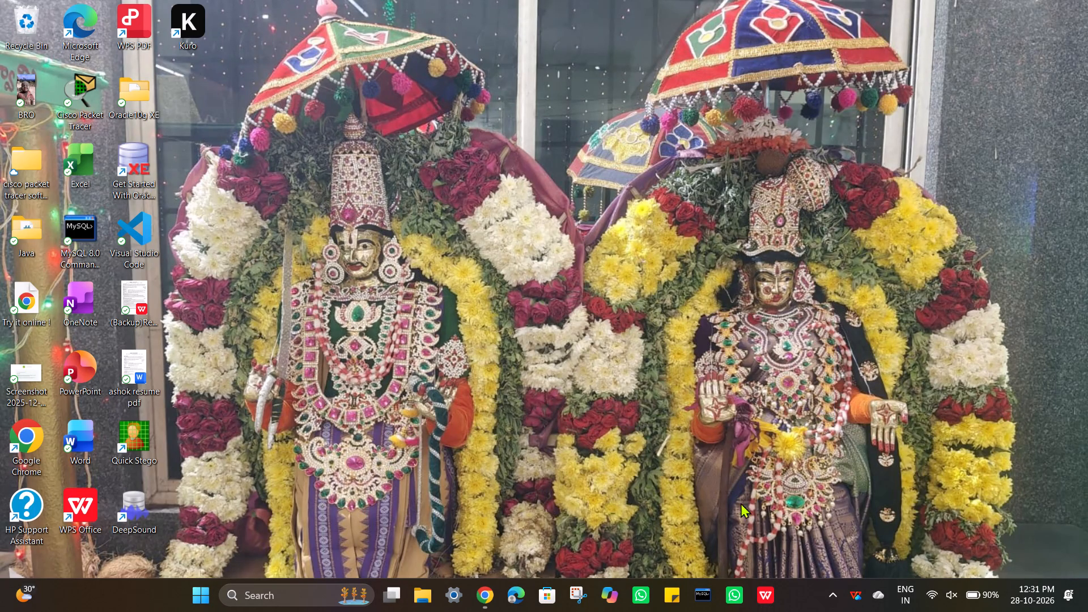
Relaunch WPS Office, dismiss the upgrade offer, and reopen the MysteryBox PBL report from the recent documents.
{"action": "left_click", "coordinate": [771, 589]}
{"action": "left_click", "coordinate": [771, 589]}
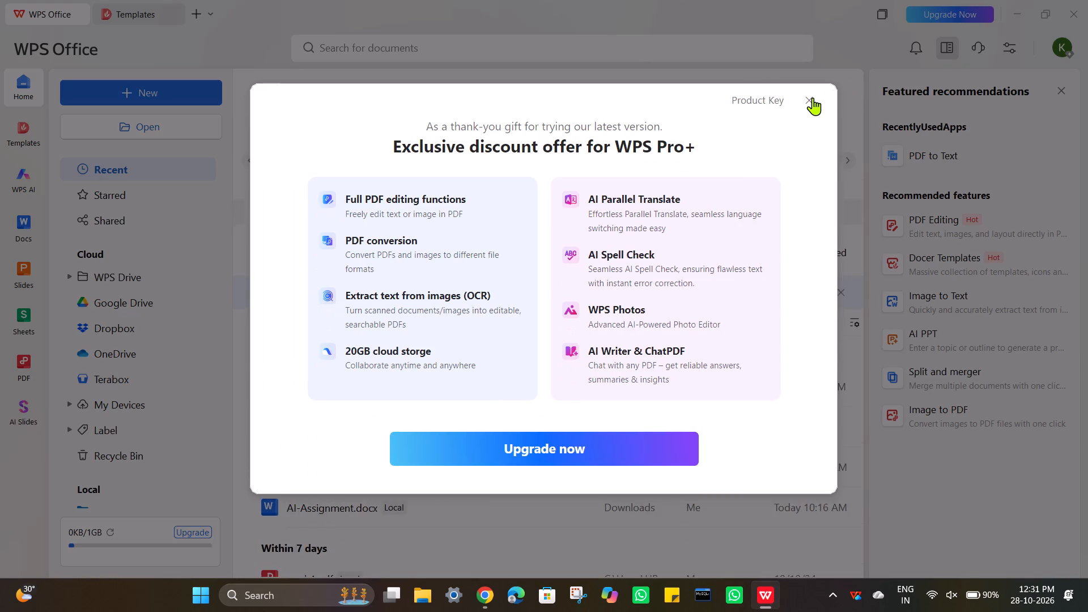
{"action": "left_click", "coordinate": [813, 97]}
{"action": "double_click", "coordinate": [590, 347]}
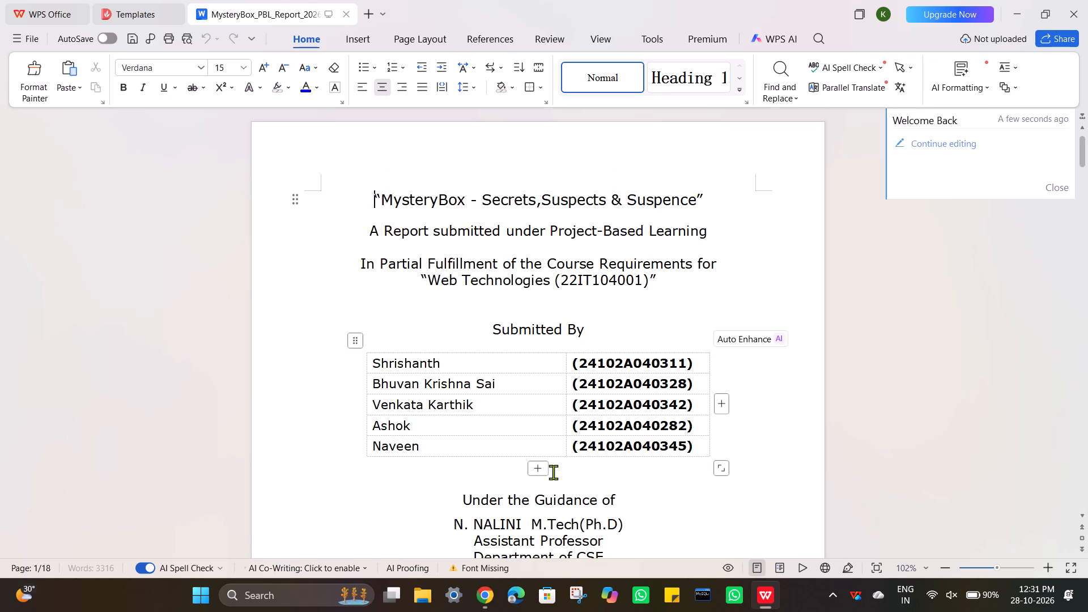
Look through the report from the title page to the clue details and accusation screenshots in chapter 4.
{"action": "scroll", "coordinate": [553, 472], "scroll_direction": "down", "scroll_amount": 19}
{"action": "scroll", "coordinate": [553, 472], "scroll_direction": "down", "scroll_amount": 18}
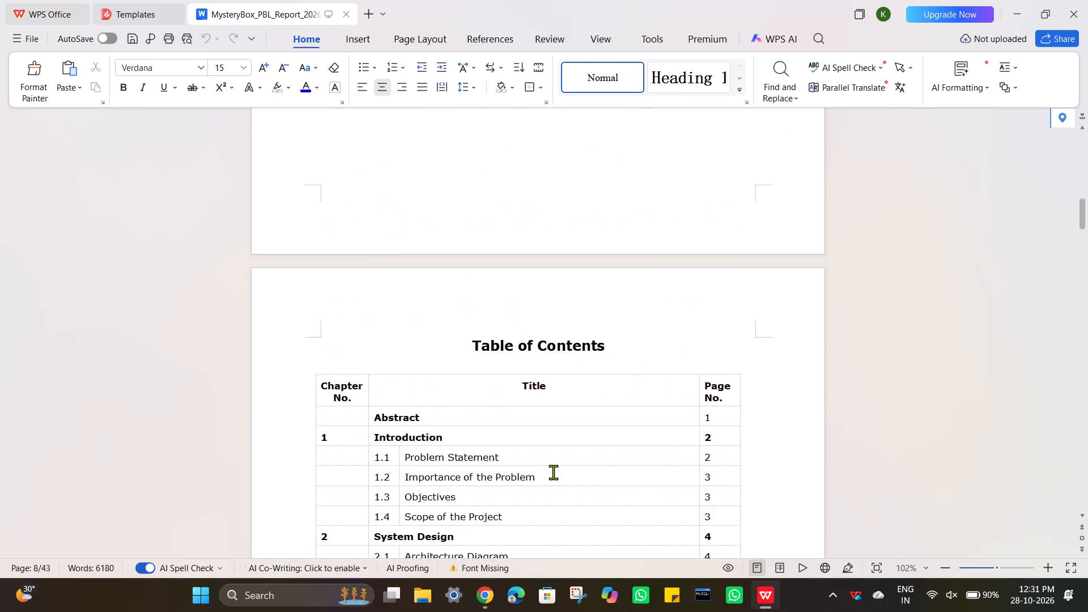
{"action": "scroll", "coordinate": [553, 472], "scroll_direction": "down", "scroll_amount": 1}
{"action": "scroll", "coordinate": [467, 248], "scroll_direction": "down", "scroll_amount": 1}
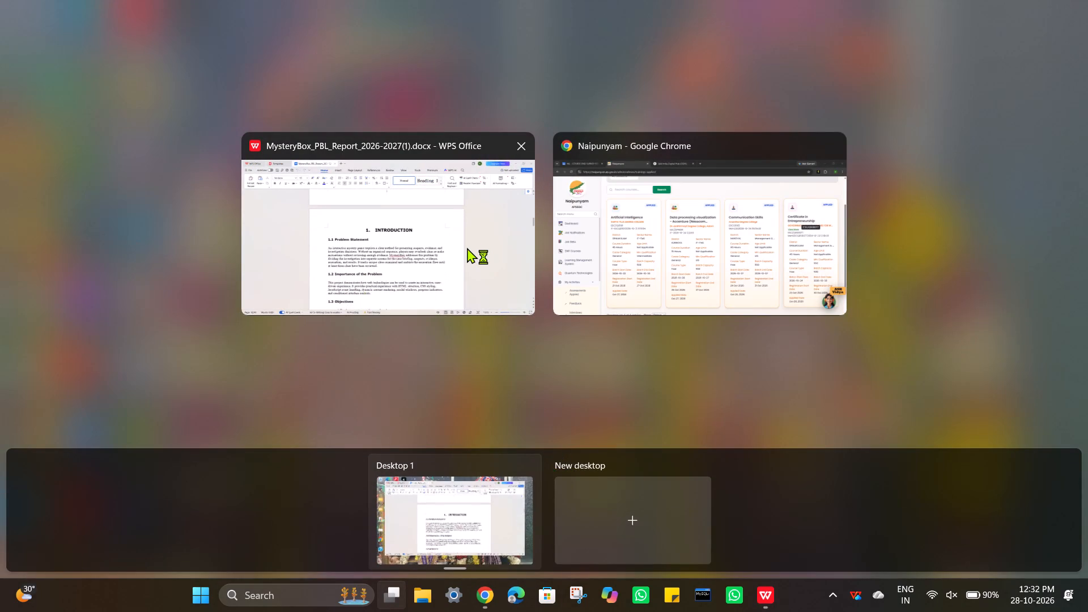
{"action": "scroll", "coordinate": [467, 248], "scroll_direction": "down", "scroll_amount": 2}
{"action": "left_click", "coordinate": [419, 241]}
{"action": "scroll", "coordinate": [441, 479], "scroll_direction": "down", "scroll_amount": 7}
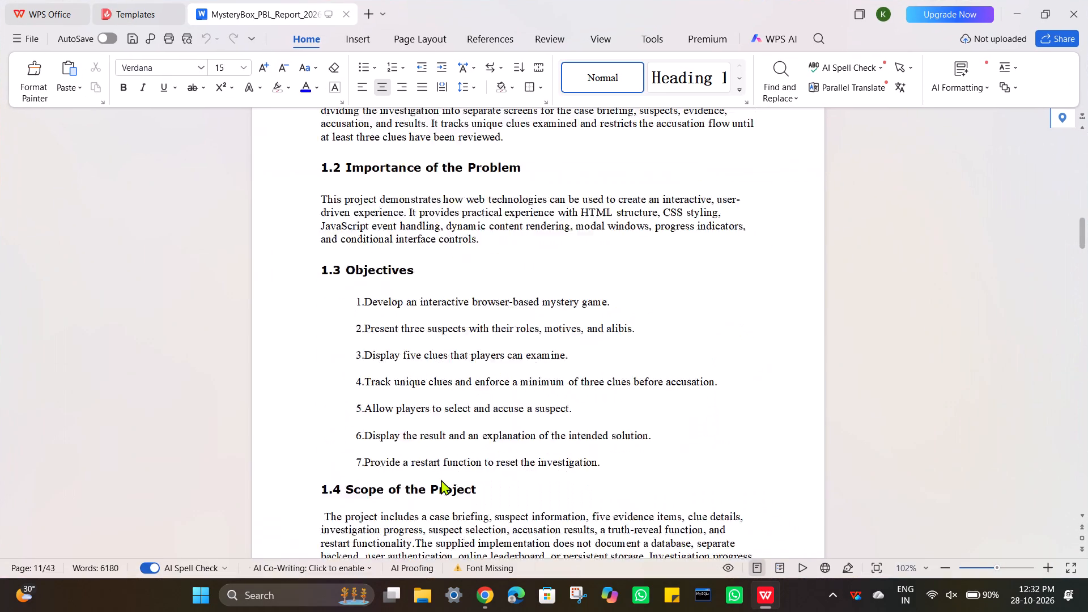
{"action": "scroll", "coordinate": [441, 479], "scroll_direction": "down", "scroll_amount": 17}
{"action": "scroll", "coordinate": [441, 479], "scroll_direction": "down", "scroll_amount": 15}
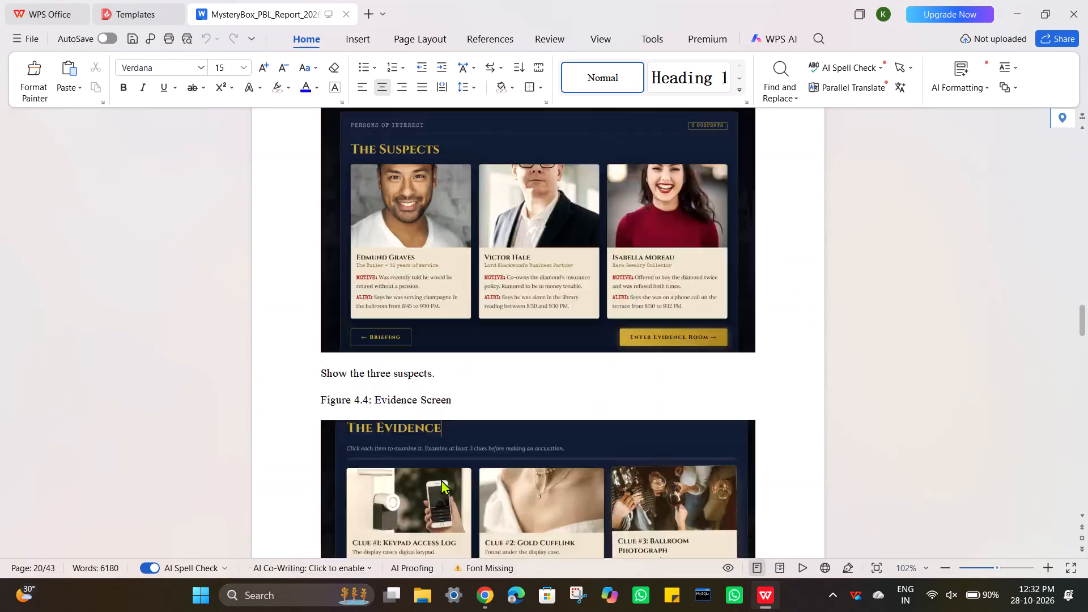
{"action": "scroll", "coordinate": [441, 479], "scroll_direction": "down", "scroll_amount": 9}
{"action": "scroll", "coordinate": [441, 479], "scroll_direction": "up", "scroll_amount": 4}
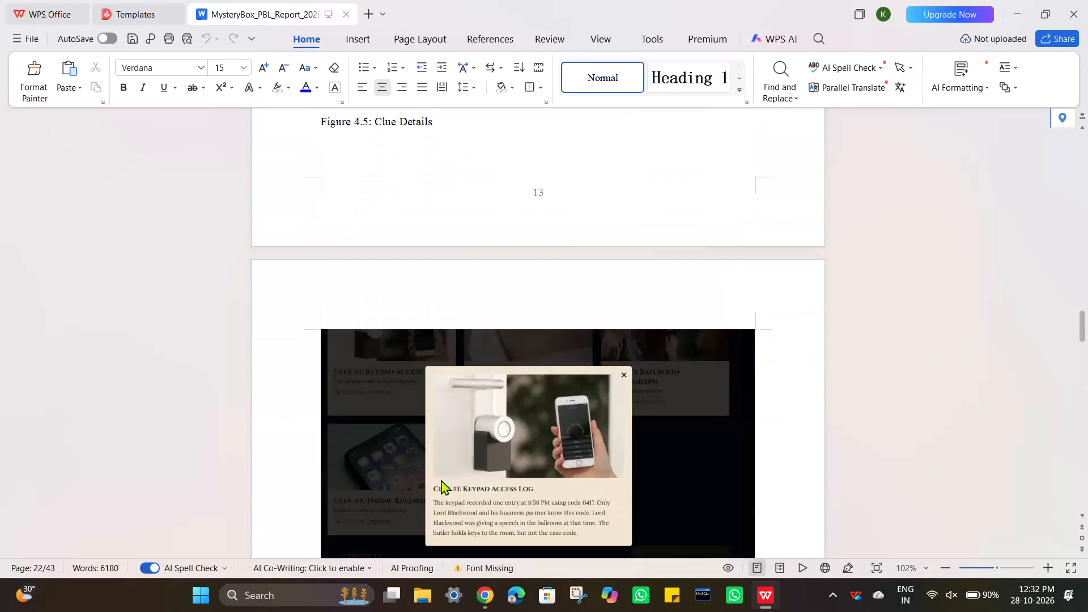
{"action": "scroll", "coordinate": [441, 479], "scroll_direction": "up", "scroll_amount": 2}
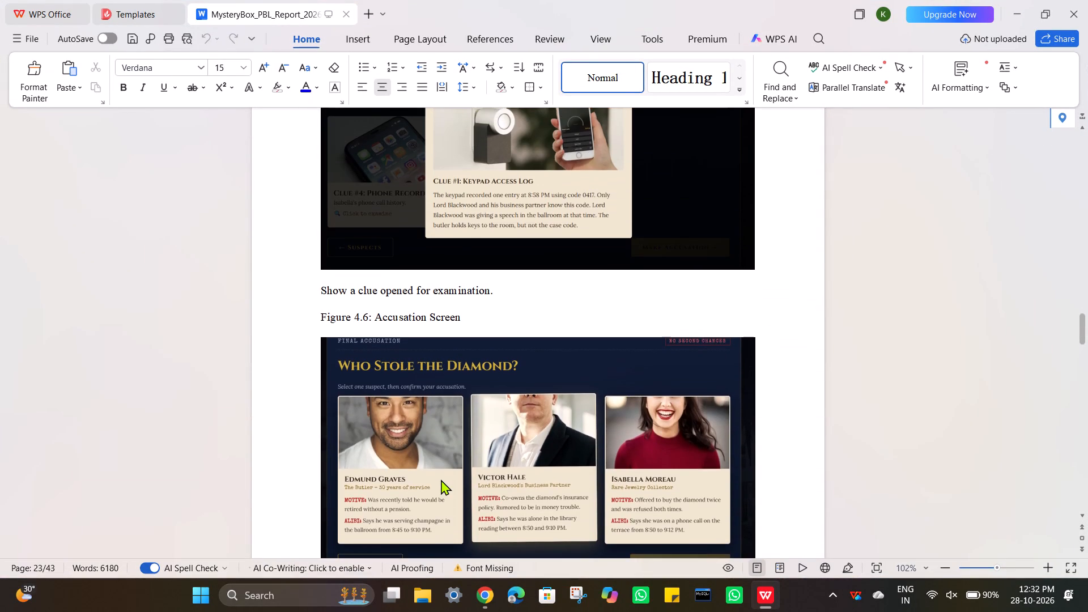
{"action": "scroll", "coordinate": [441, 479], "scroll_direction": "up", "scroll_amount": 1}
{"action": "scroll", "coordinate": [471, 363], "scroll_direction": "up", "scroll_amount": 3}
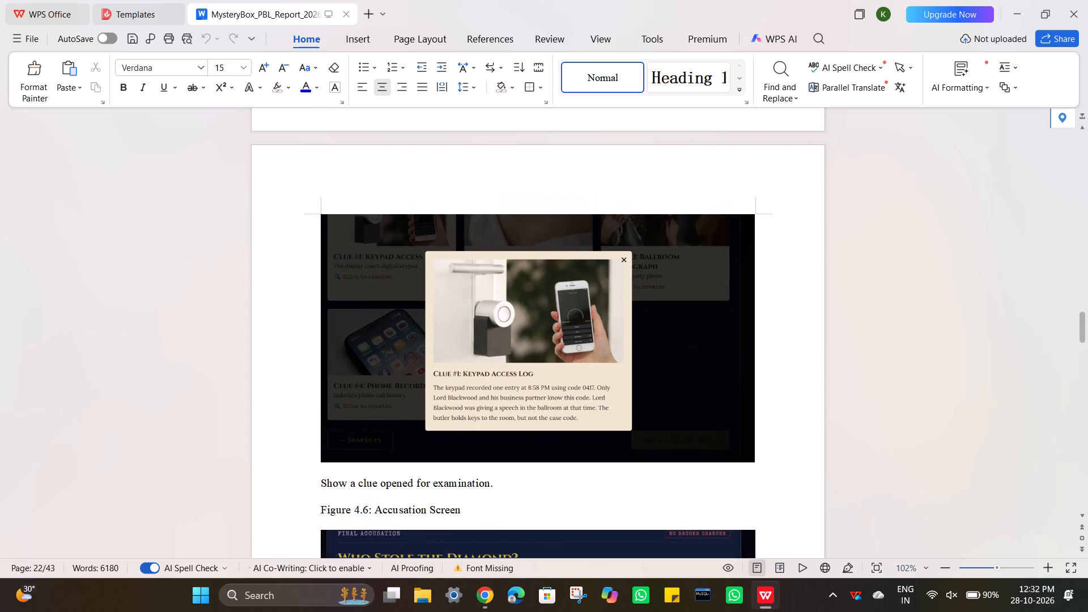
{"action": "scroll", "coordinate": [471, 363], "scroll_direction": "up", "scroll_amount": 4}
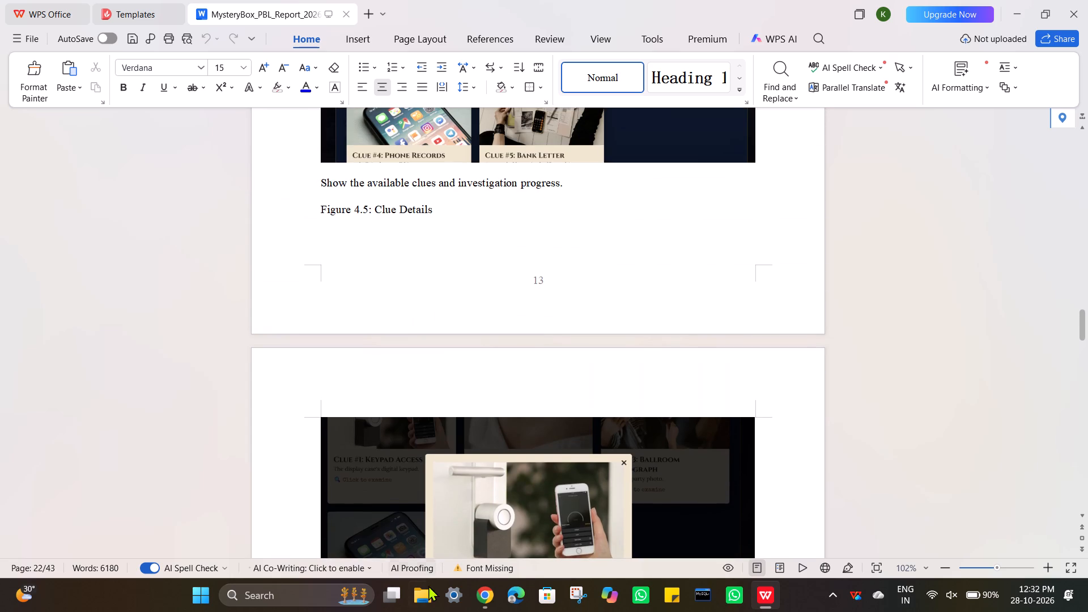
Close the open report window and reopen the MysteryBox PBL report from the Downloads folder.
{"action": "left_click", "coordinate": [431, 601]}
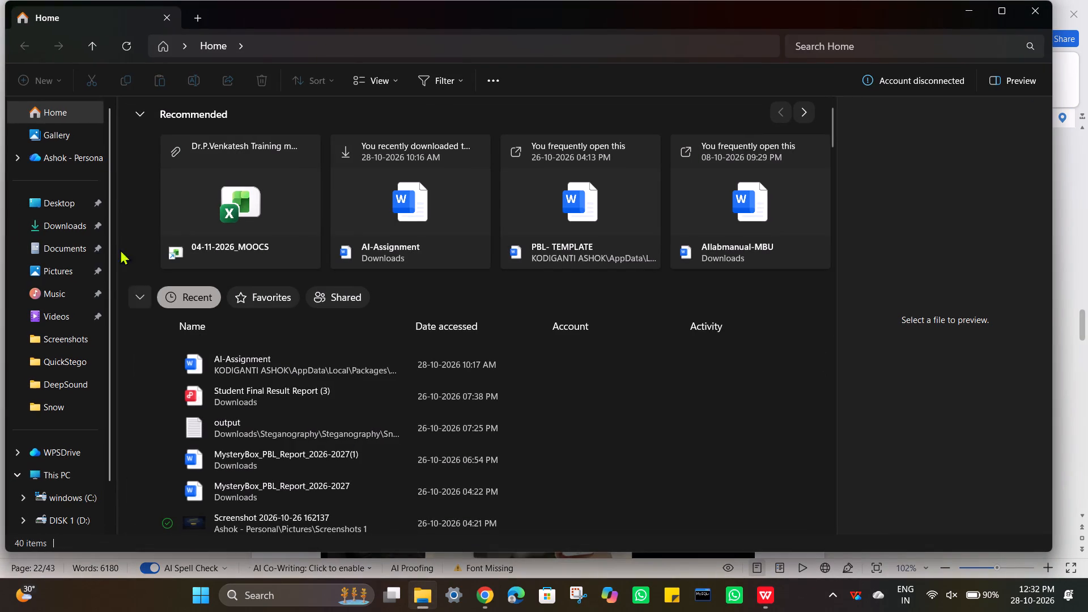
{"action": "left_click", "coordinate": [70, 220]}
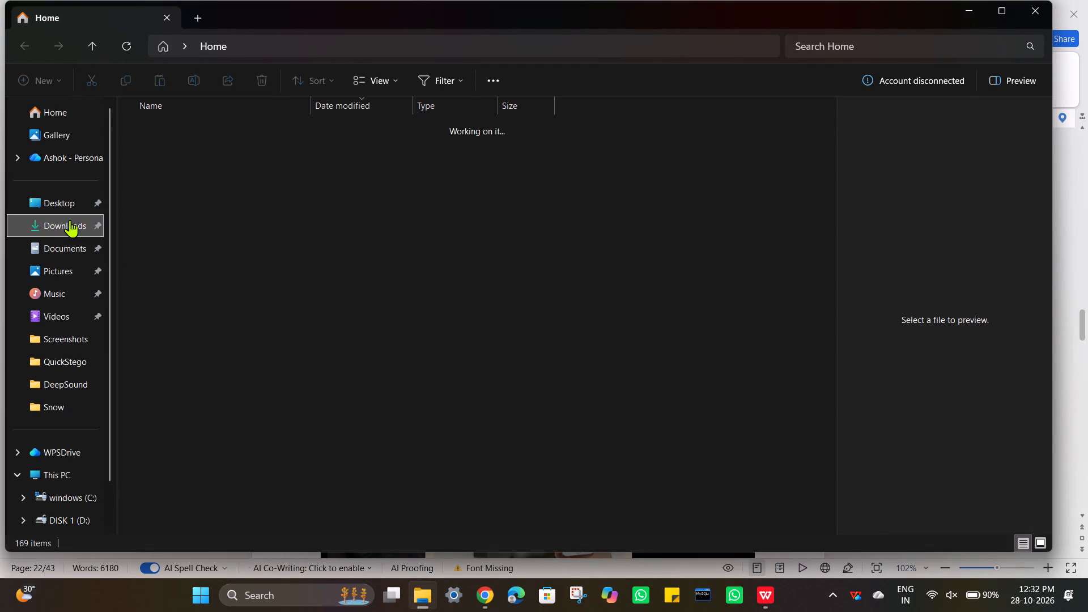
{"action": "double_click", "coordinate": [241, 142]}
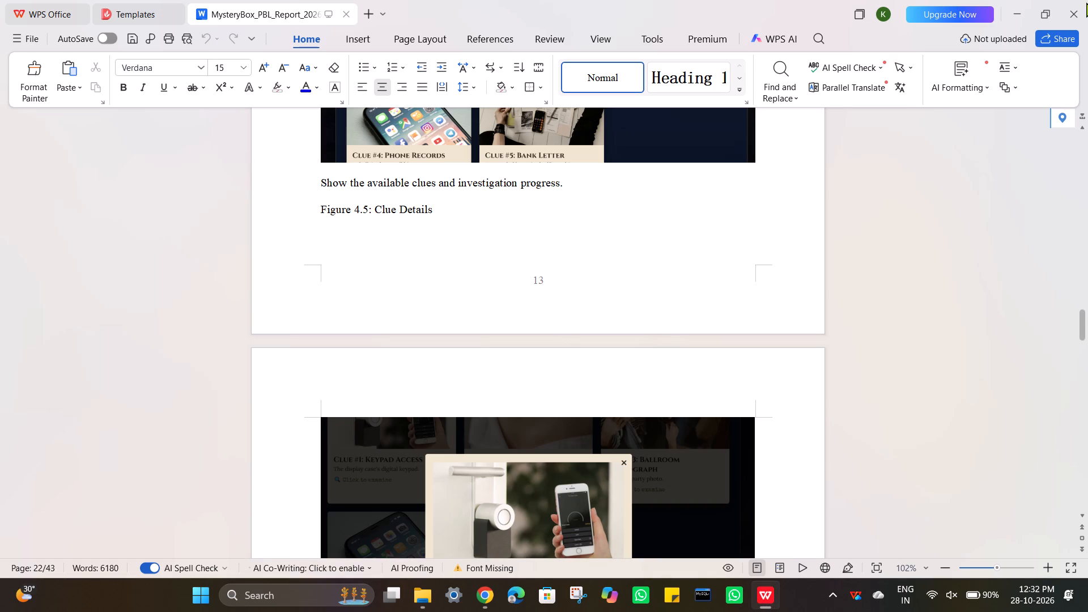
{"action": "left_click", "coordinate": [1086, 2]}
{"action": "double_click", "coordinate": [279, 147]}
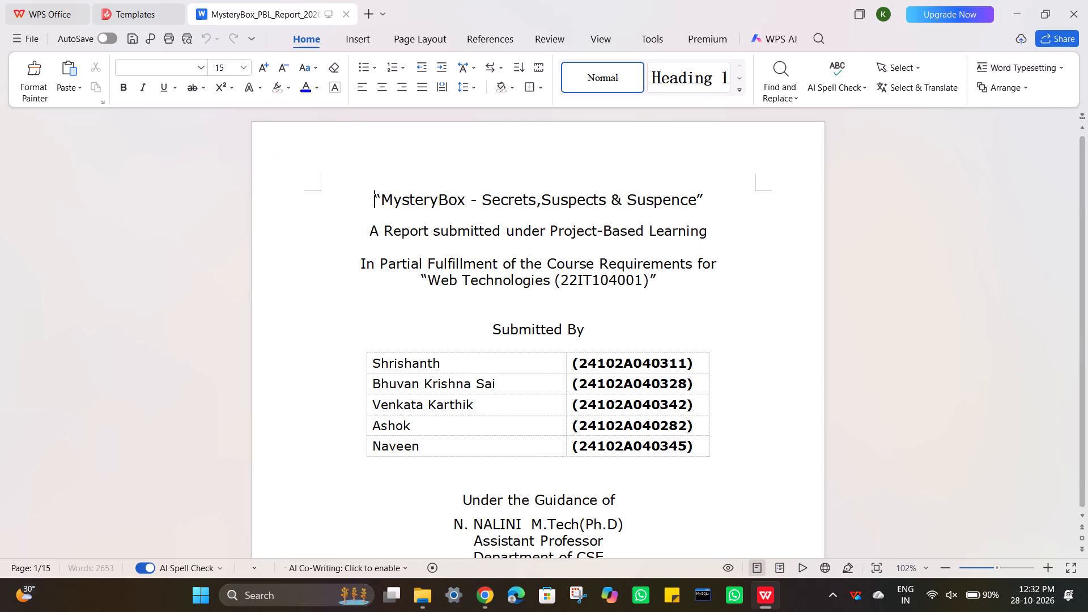
Look through the reopened report from the title page to the Figure 4.7 result screenshot.
{"action": "scroll", "coordinate": [522, 406], "scroll_direction": "down", "scroll_amount": 20}
{"action": "scroll", "coordinate": [522, 406], "scroll_direction": "down", "scroll_amount": 16}
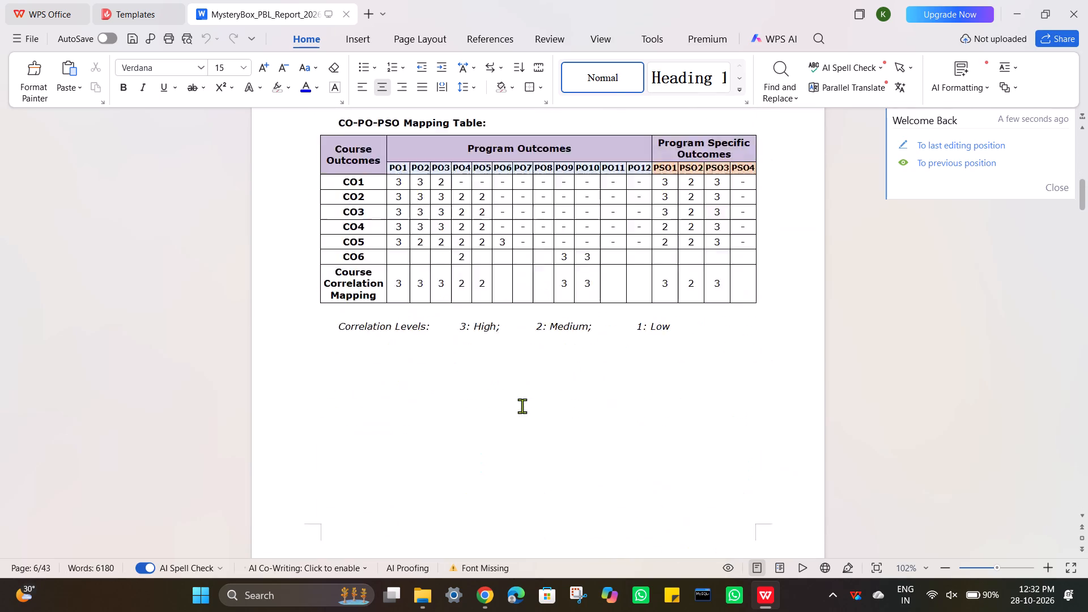
{"action": "scroll", "coordinate": [522, 406], "scroll_direction": "down", "scroll_amount": 11}
{"action": "scroll", "coordinate": [522, 406], "scroll_direction": "down", "scroll_amount": 18}
{"action": "scroll", "coordinate": [522, 406], "scroll_direction": "down", "scroll_amount": 7}
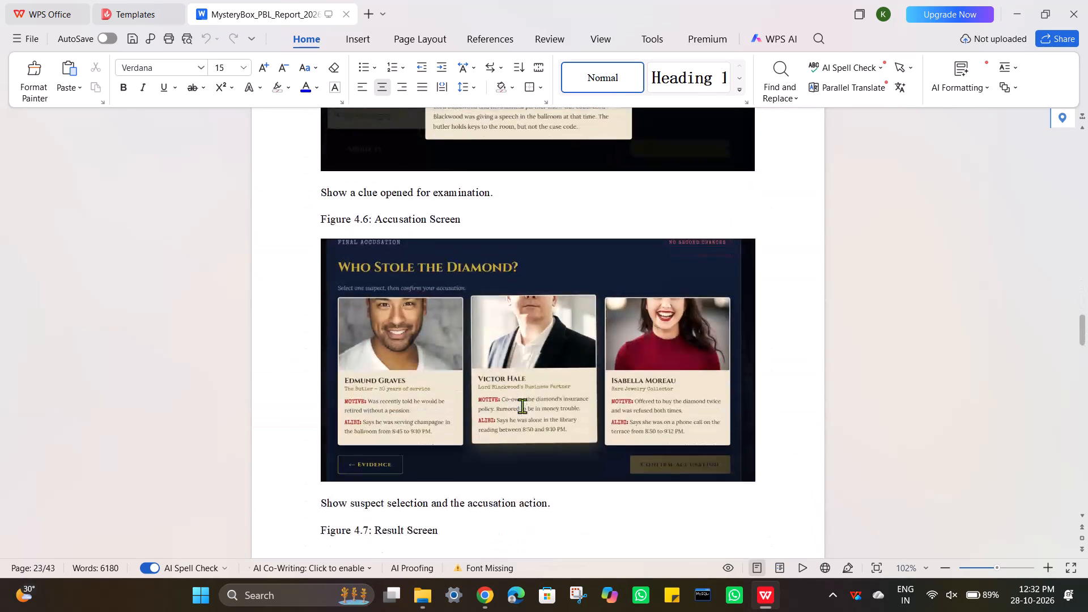
{"action": "scroll", "coordinate": [522, 406], "scroll_direction": "down", "scroll_amount": 4}
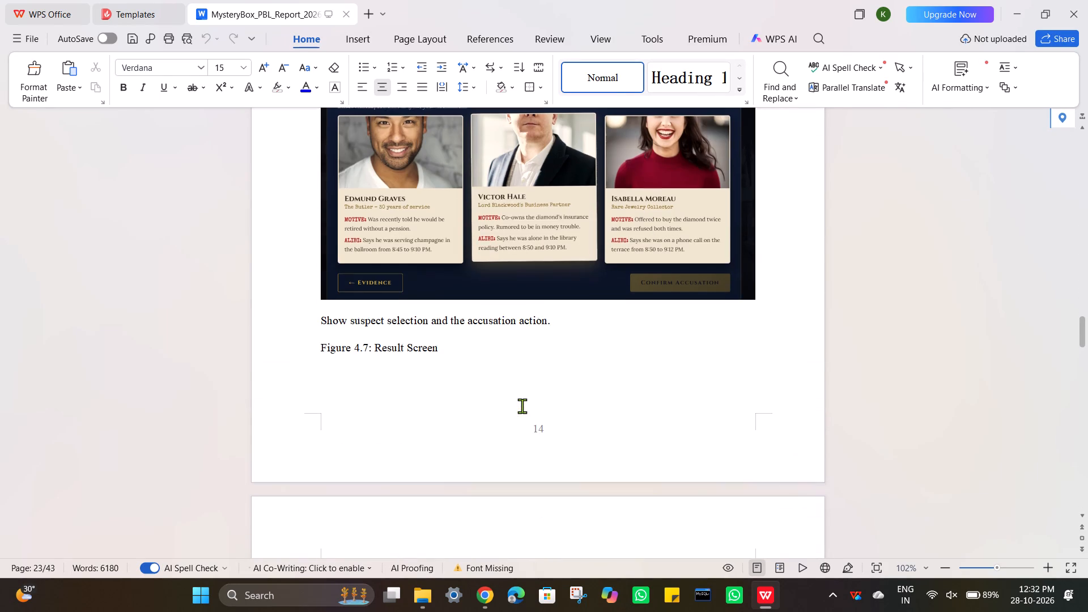
{"action": "scroll", "coordinate": [522, 406], "scroll_direction": "down", "scroll_amount": 2}
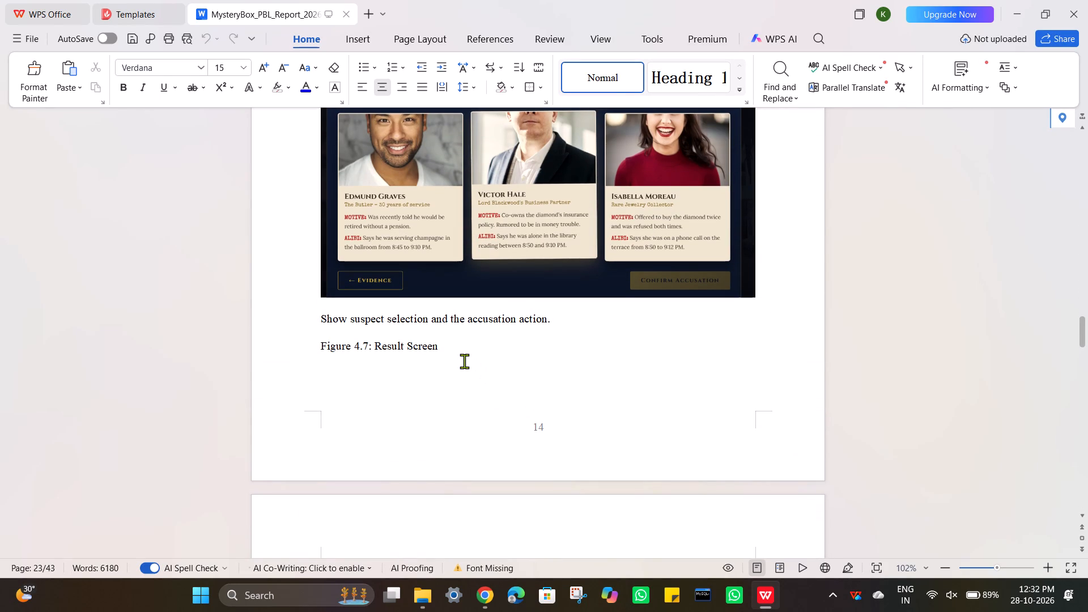
{"action": "scroll", "coordinate": [464, 361], "scroll_direction": "down", "scroll_amount": 5}
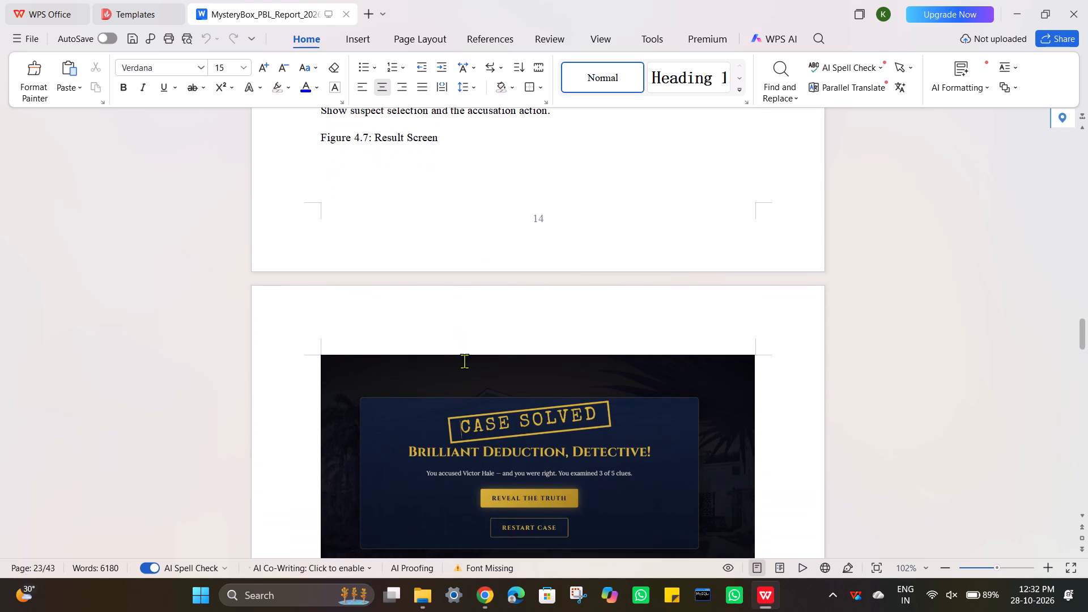
{"action": "scroll", "coordinate": [464, 361], "scroll_direction": "down", "scroll_amount": 4}
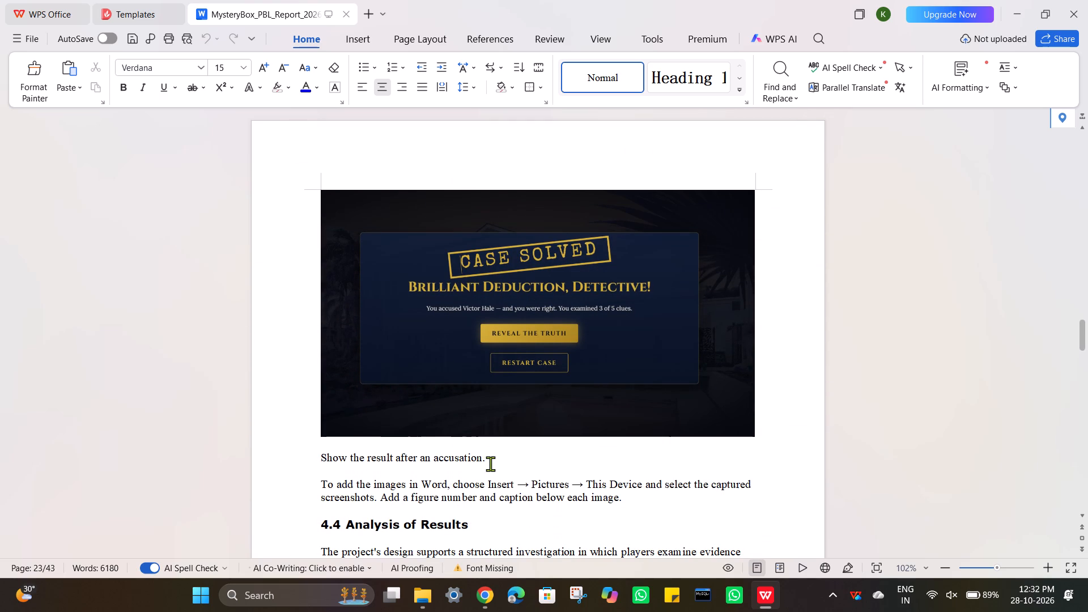
Examine section 4.3 Output Screenshots from Figure 4.1 onward, continuing through section 4.4 Analysis of Results.
{"action": "scroll", "coordinate": [490, 464], "scroll_direction": "up", "scroll_amount": 8}
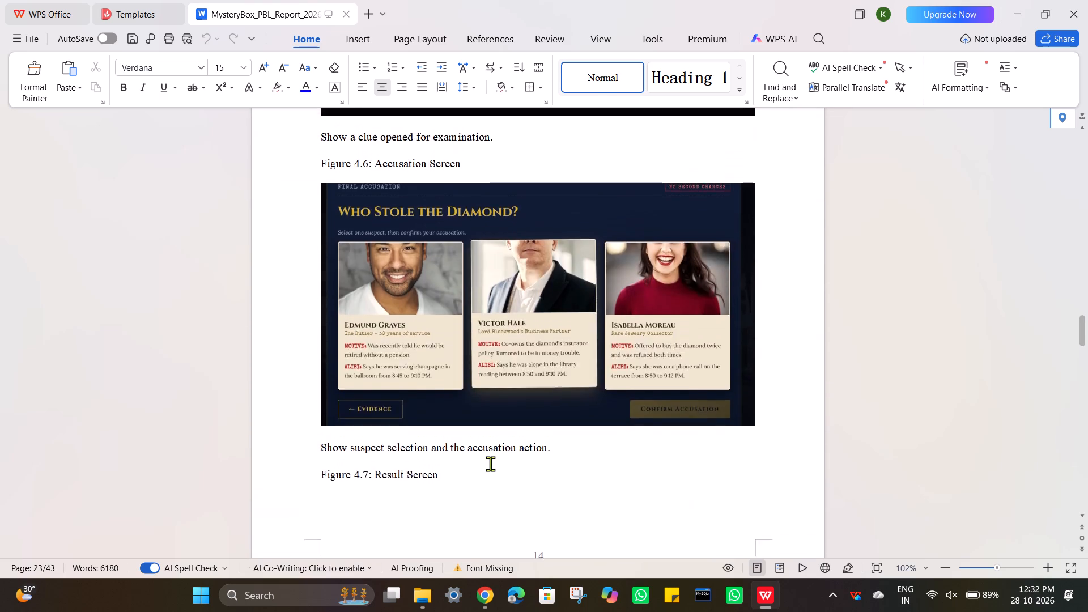
{"action": "scroll", "coordinate": [490, 464], "scroll_direction": "up", "scroll_amount": 7}
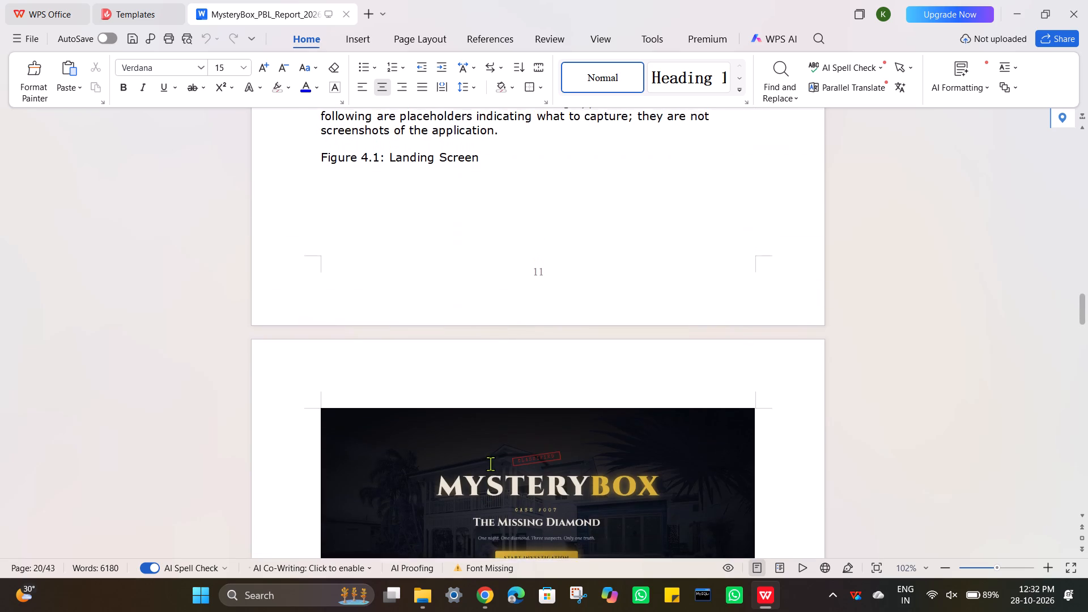
{"action": "scroll", "coordinate": [490, 464], "scroll_direction": "up", "scroll_amount": 2}
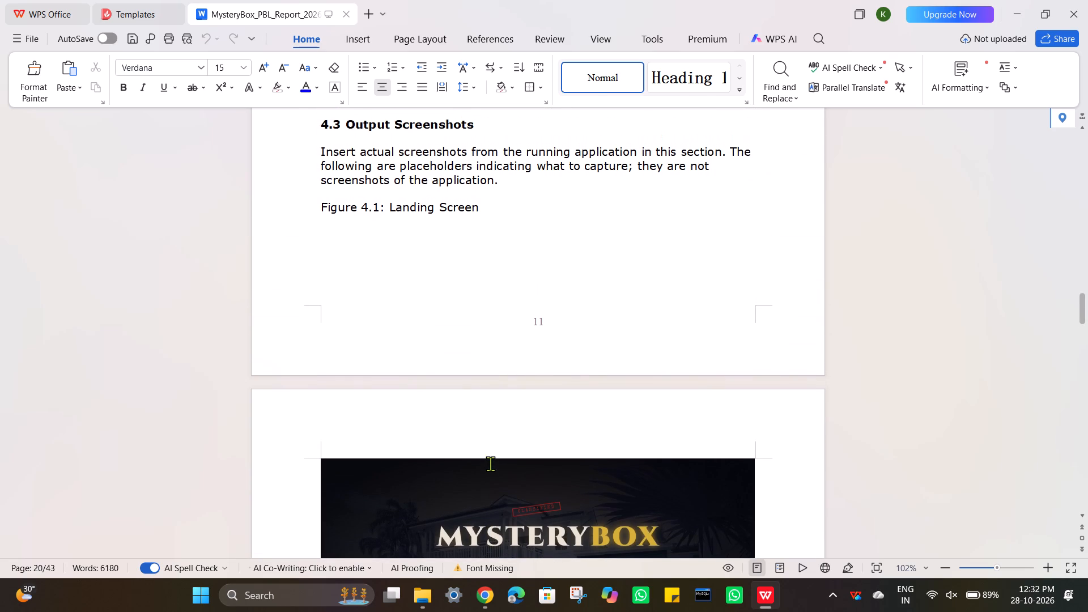
{"action": "scroll", "coordinate": [490, 464], "scroll_direction": "down", "scroll_amount": 5}
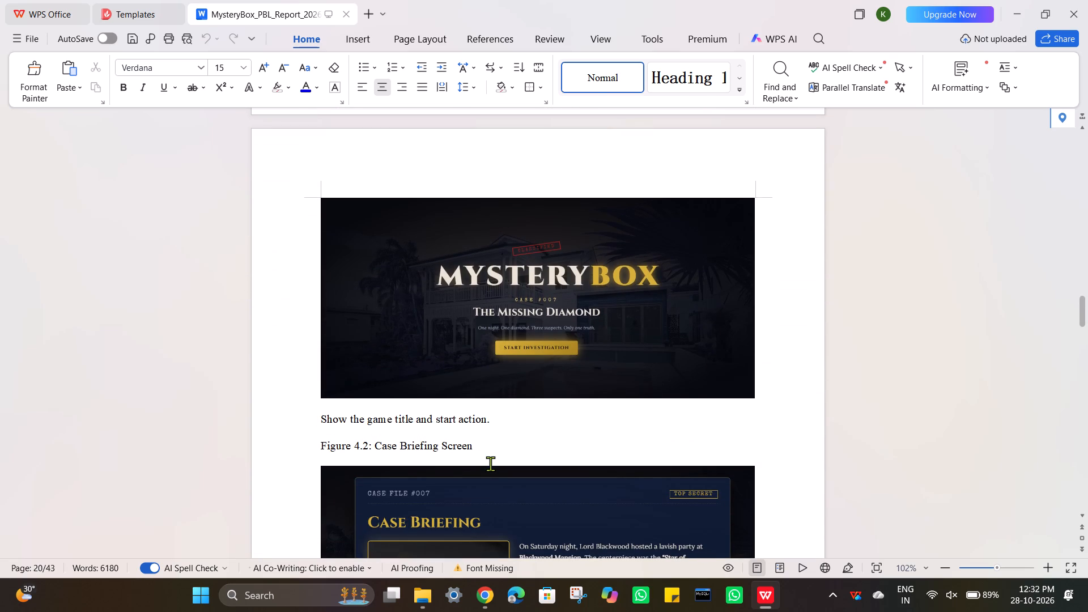
{"action": "scroll", "coordinate": [494, 454], "scroll_direction": "down", "scroll_amount": 2}
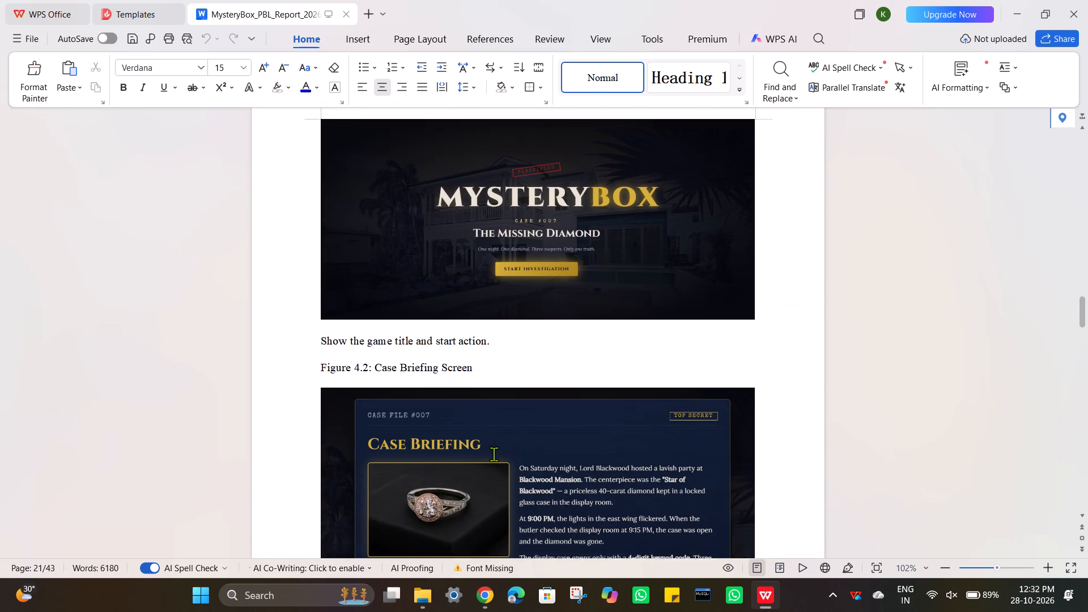
{"action": "scroll", "coordinate": [494, 454], "scroll_direction": "down", "scroll_amount": 5}
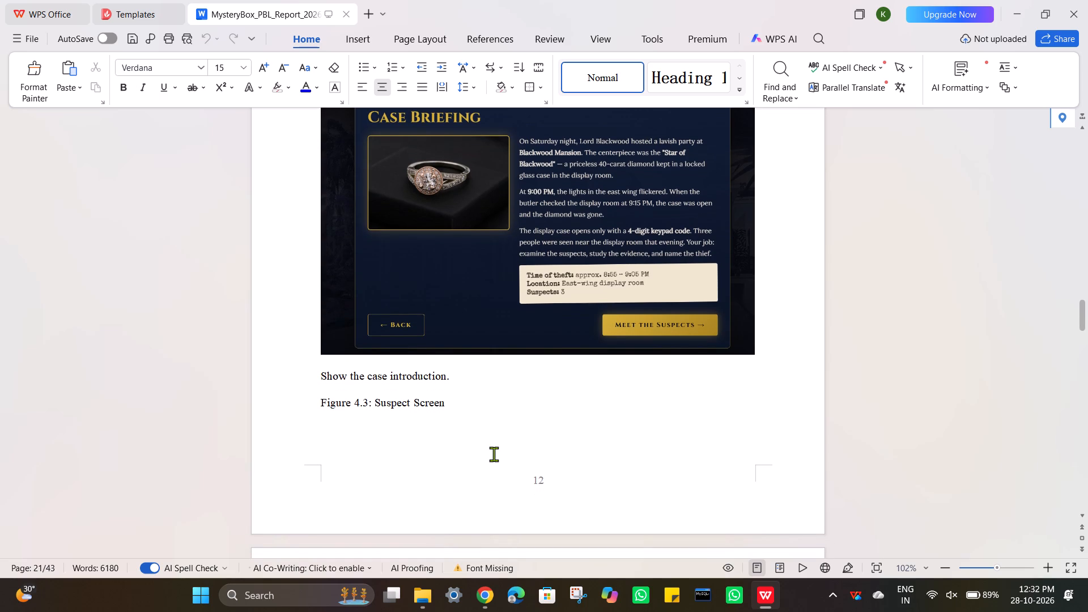
{"action": "scroll", "coordinate": [494, 454], "scroll_direction": "down", "scroll_amount": 4}
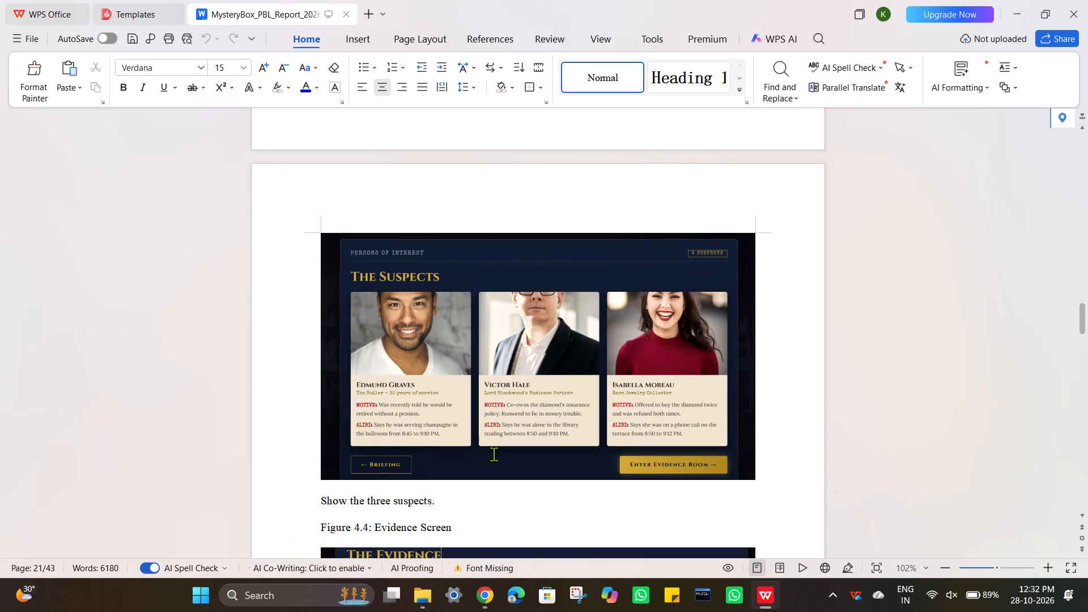
{"action": "scroll", "coordinate": [494, 454], "scroll_direction": "down", "scroll_amount": 4}
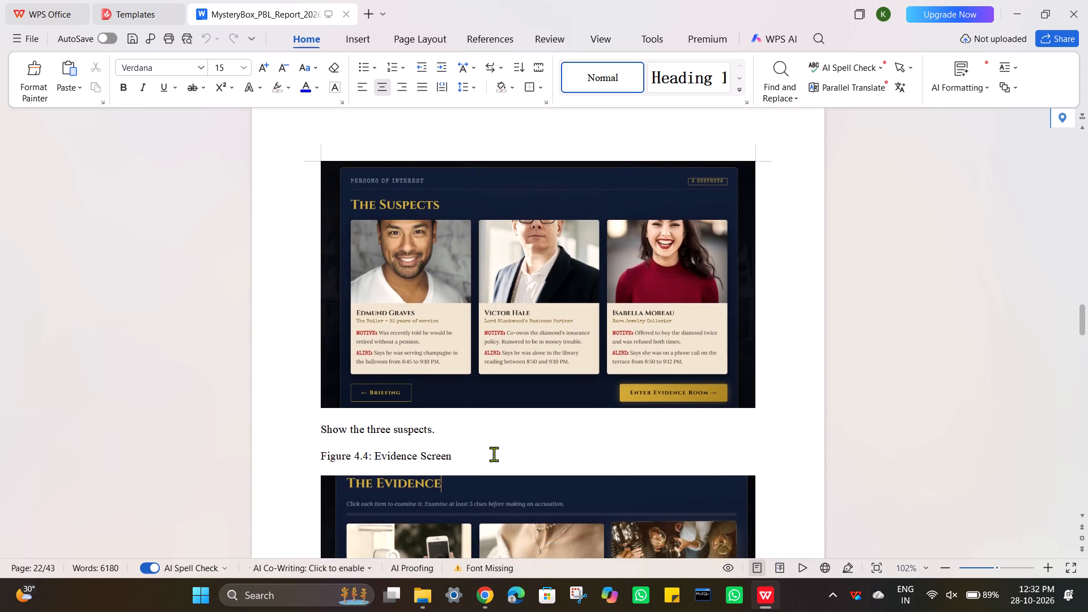
{"action": "scroll", "coordinate": [494, 454], "scroll_direction": "down", "scroll_amount": 13}
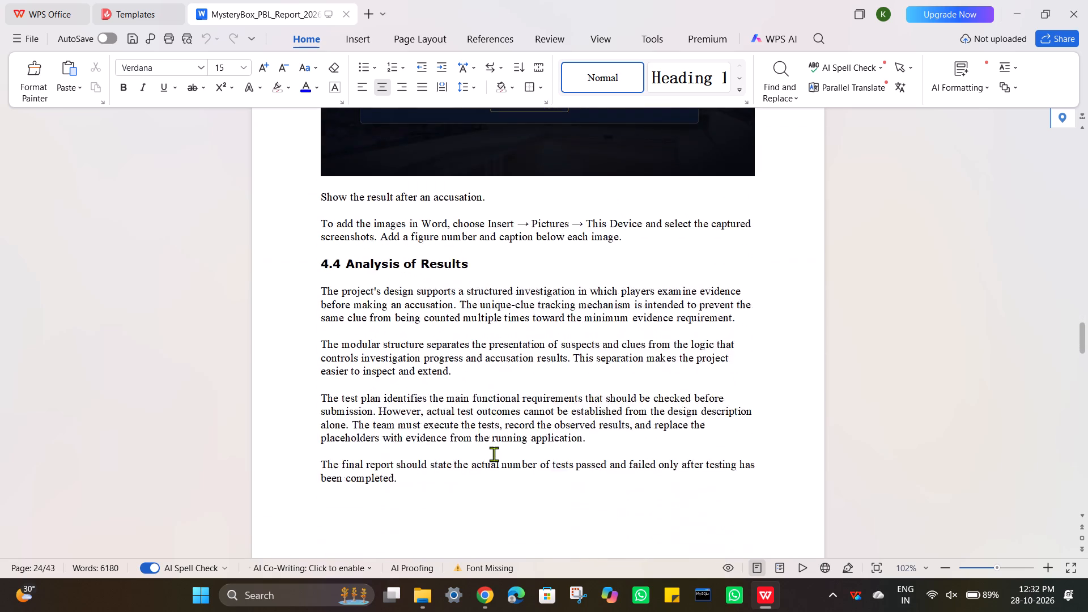
{"action": "scroll", "coordinate": [494, 454], "scroll_direction": "down", "scroll_amount": 2}
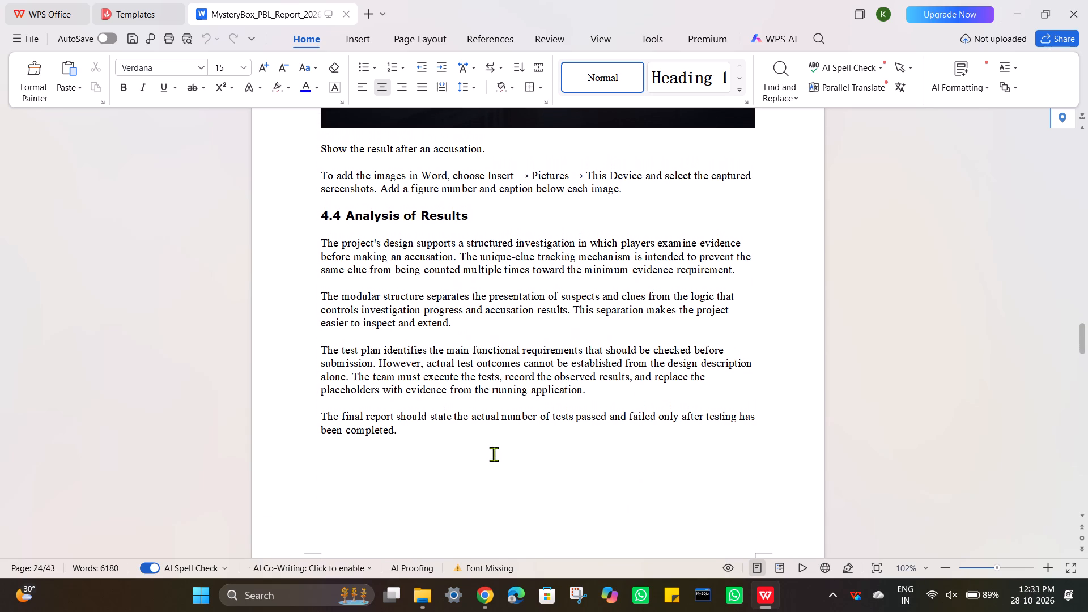
Merge the four paragraphs of section 4.4 Analysis of Results into one continuous paragraph.
{"action": "scroll", "coordinate": [494, 454], "scroll_direction": "right", "scroll_amount": 1}
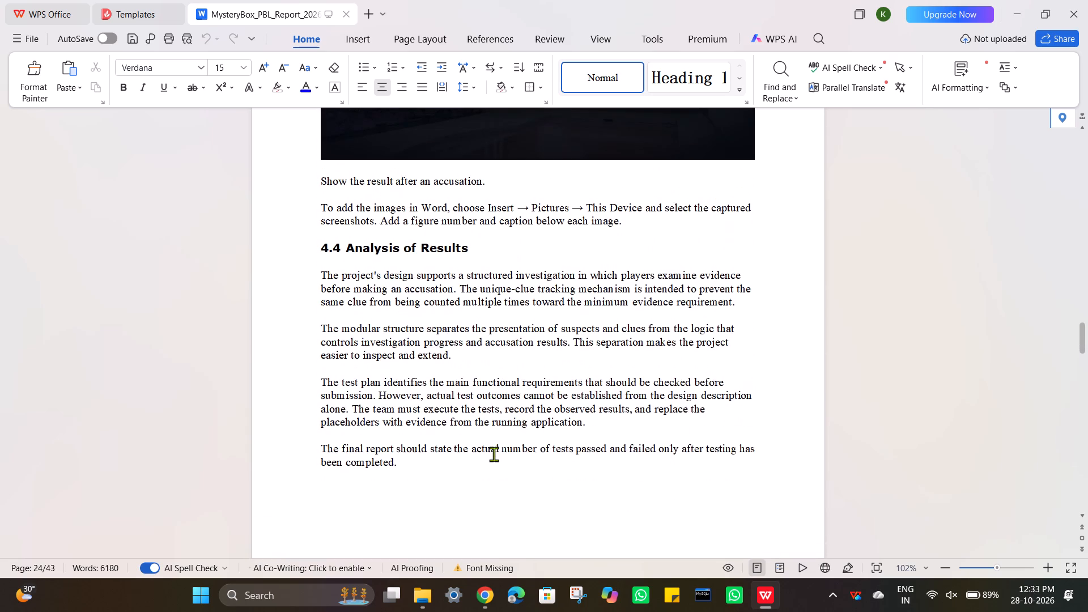
{"action": "scroll", "coordinate": [494, 454], "scroll_direction": "right", "scroll_amount": 1}
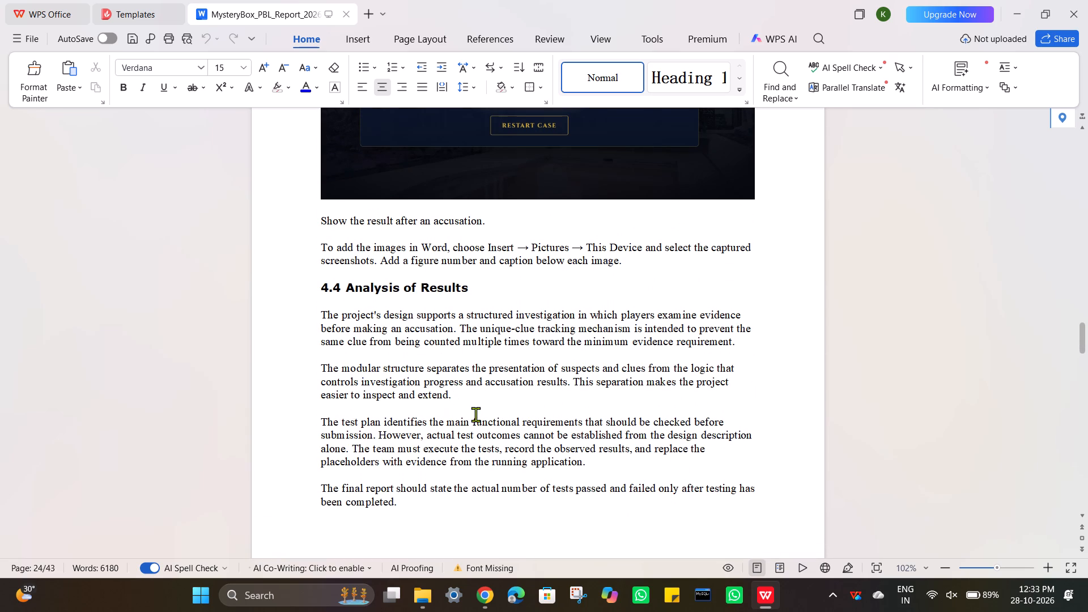
{"action": "left_click", "coordinate": [325, 366]}
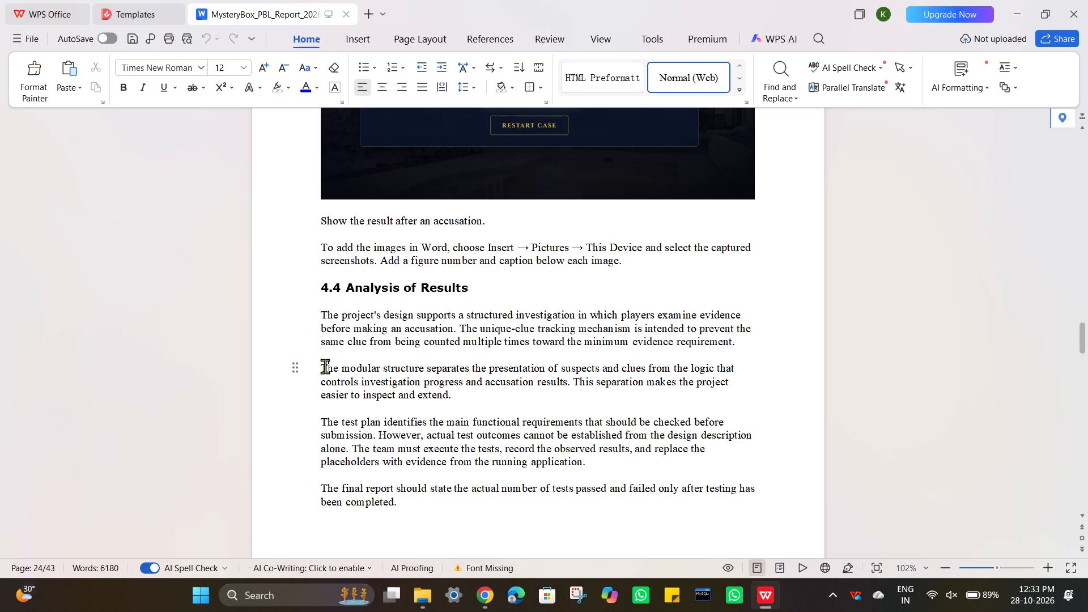
{"action": "key", "text": "BackSpace"}
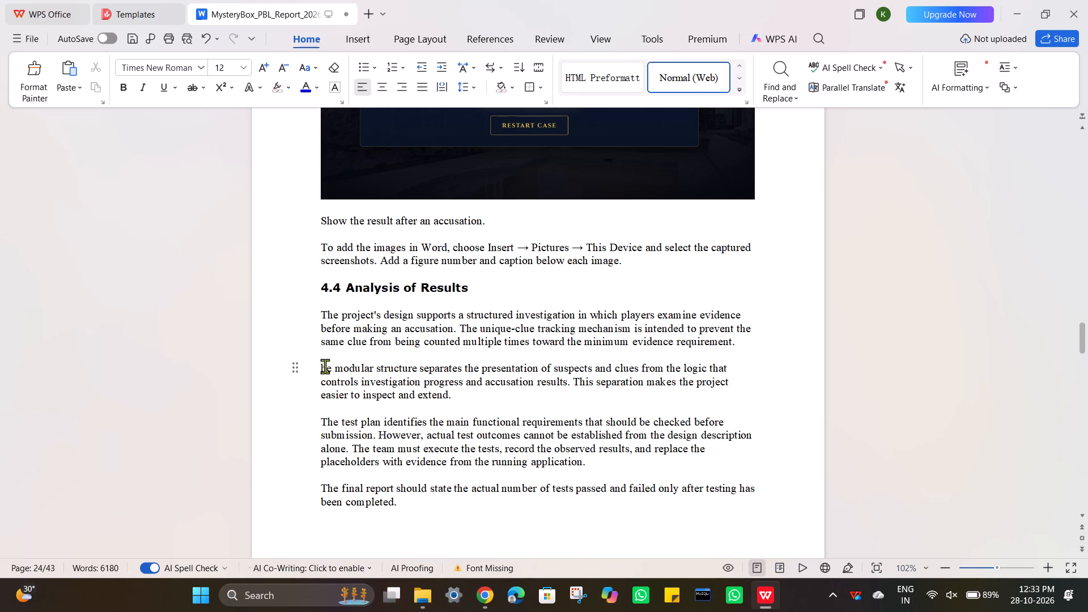
{"action": "key", "text": "ctrl+z"}
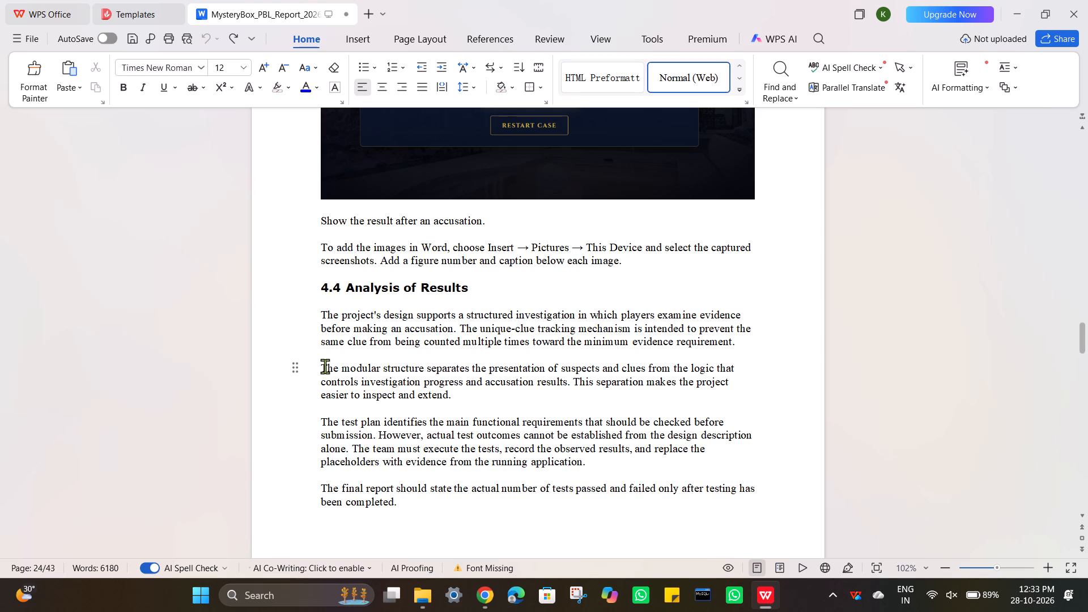
{"action": "key", "text": "Left"}
{"action": "key", "text": "BackSpace"}
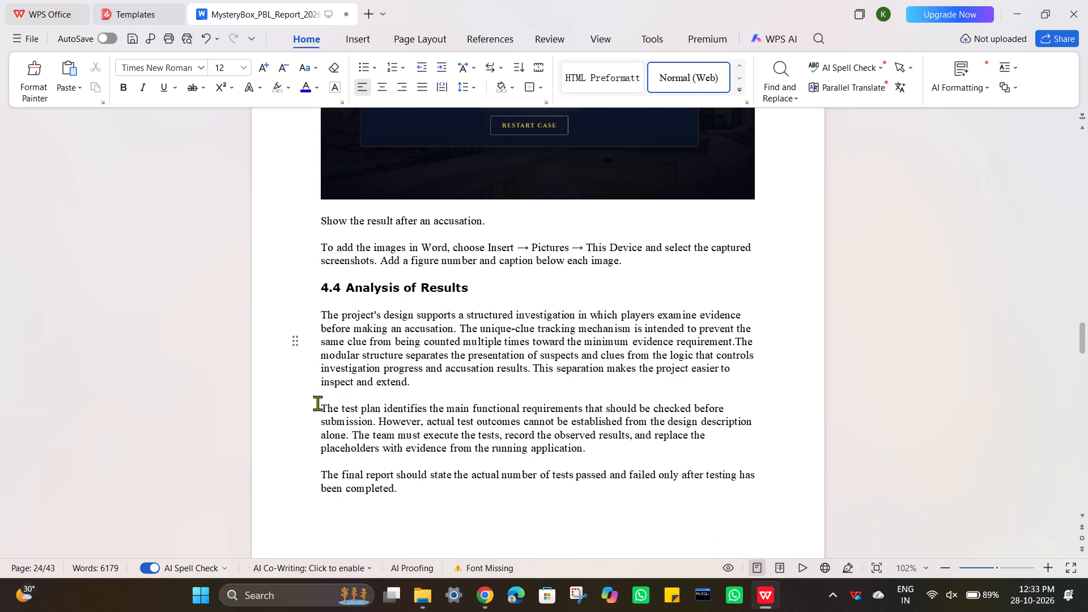
{"action": "left_click", "coordinate": [317, 403]}
{"action": "key", "text": "BackSpace"}
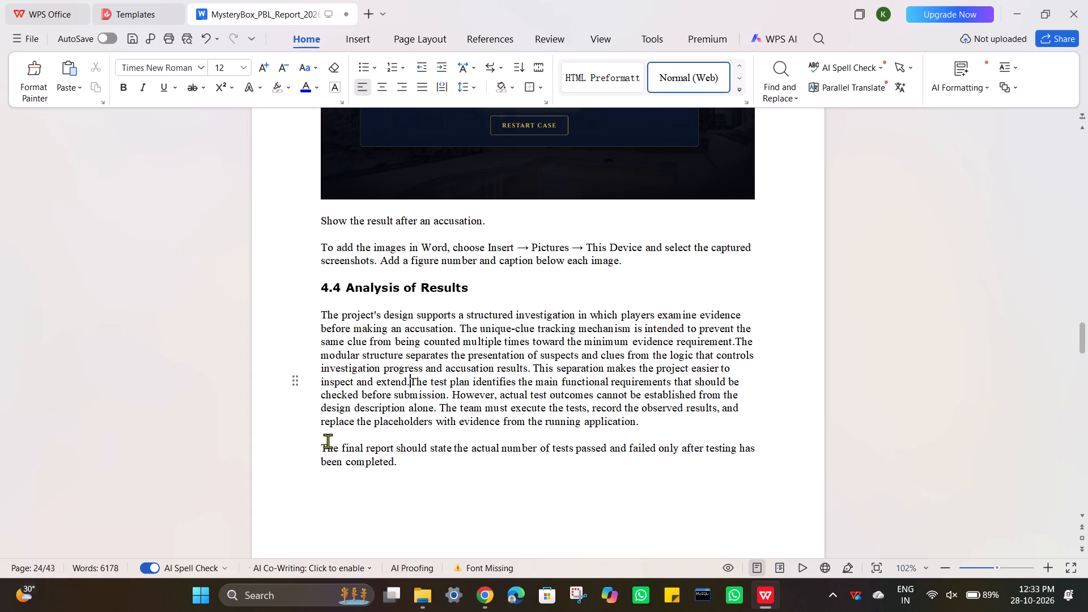
{"action": "left_click", "coordinate": [320, 443]}
{"action": "key", "text": "BackSpace"}
Insert two line breaks before the 5.CONCLUSION heading to move it onto the next page.
{"action": "scroll", "coordinate": [320, 443], "scroll_direction": "down", "scroll_amount": 2}
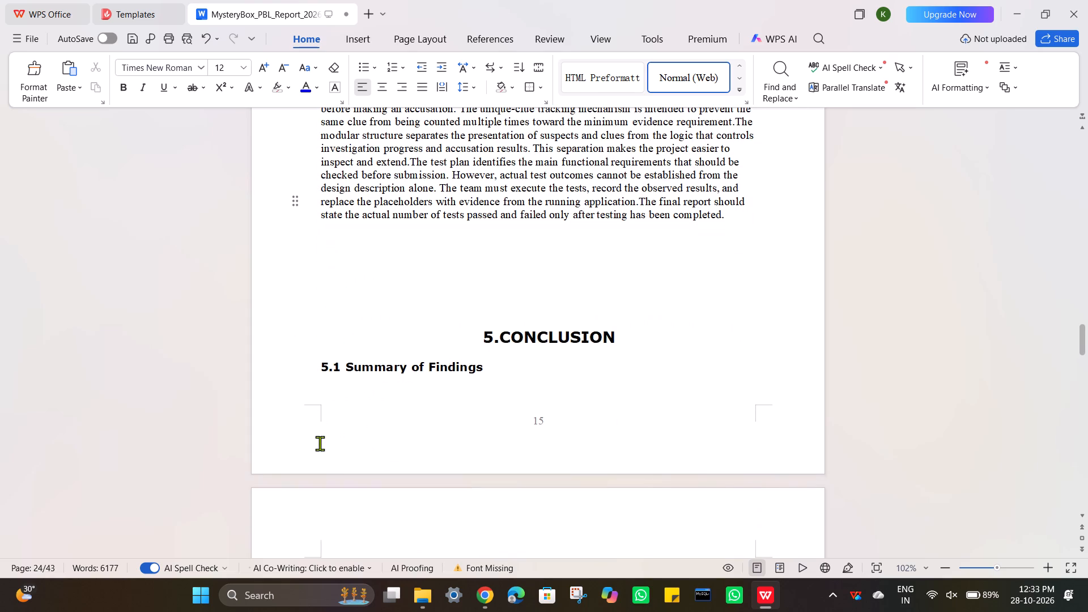
{"action": "scroll", "coordinate": [320, 443], "scroll_direction": "down", "scroll_amount": 1}
{"action": "left_click", "coordinate": [428, 335]}
{"action": "key", "text": "Return"}
{"action": "key", "text": "Return"}
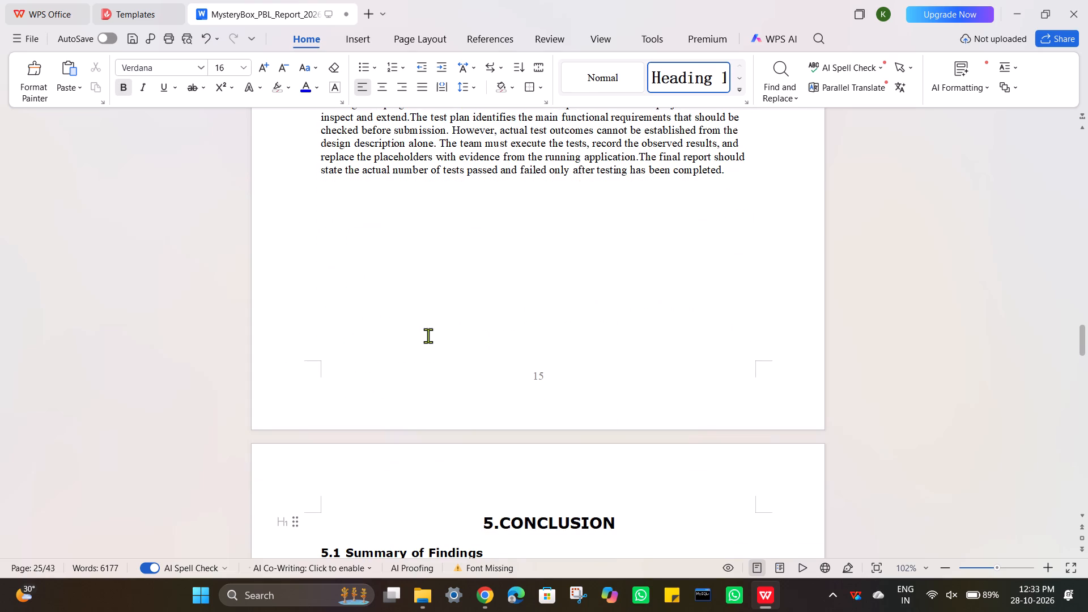
Join the closing paragraph of section 5.2, starting "These enhancements", to the item 10 Backend and Leaderboard Integration paragraph.
{"action": "scroll", "coordinate": [428, 335], "scroll_direction": "down", "scroll_amount": 10}
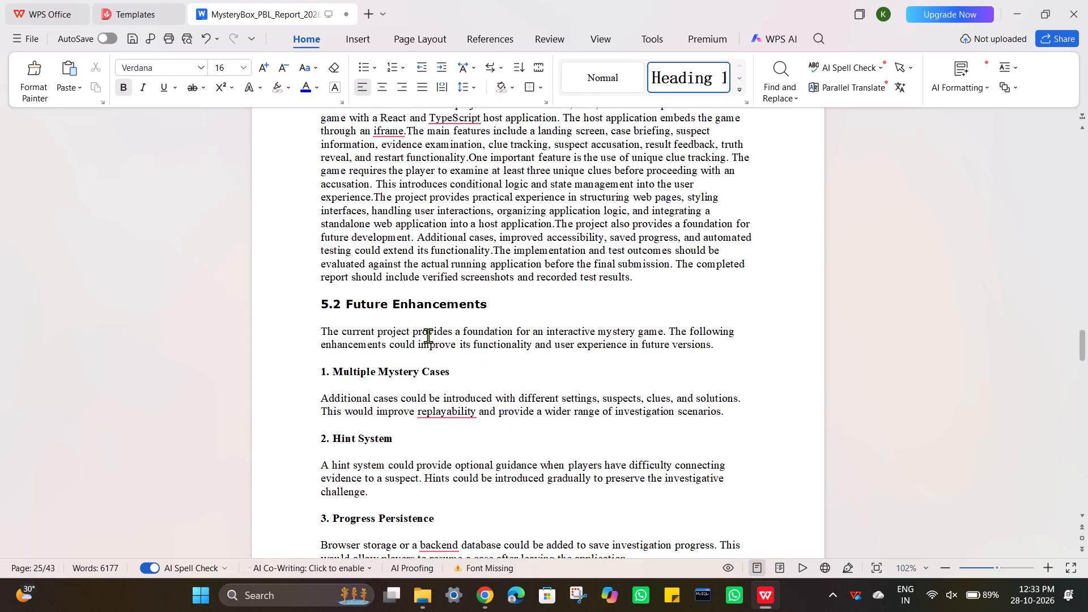
{"action": "scroll", "coordinate": [428, 335], "scroll_direction": "down", "scroll_amount": 10}
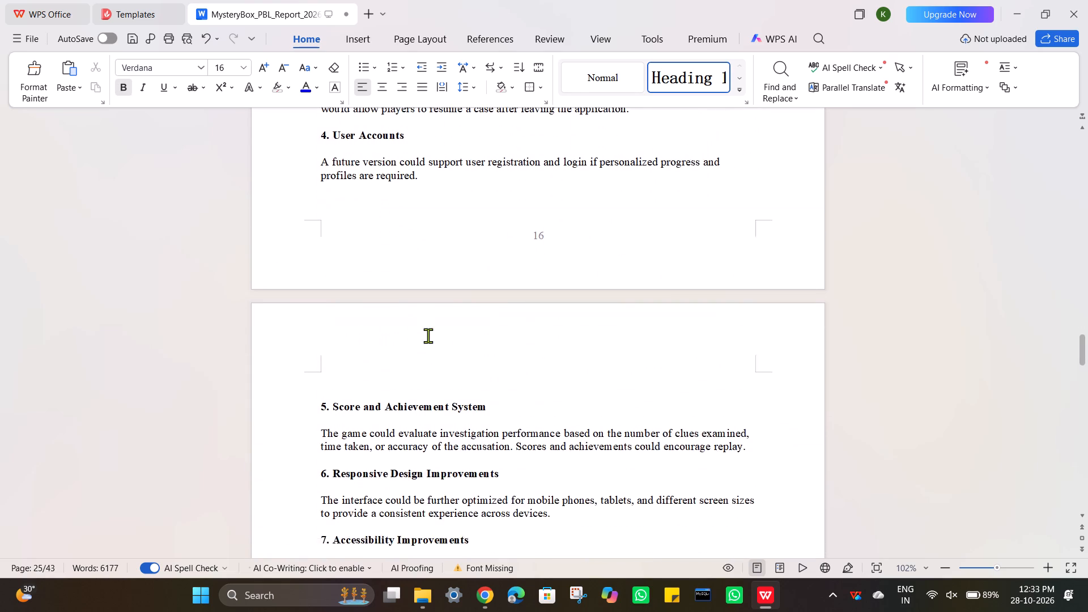
{"action": "scroll", "coordinate": [428, 335], "scroll_direction": "down", "scroll_amount": 6}
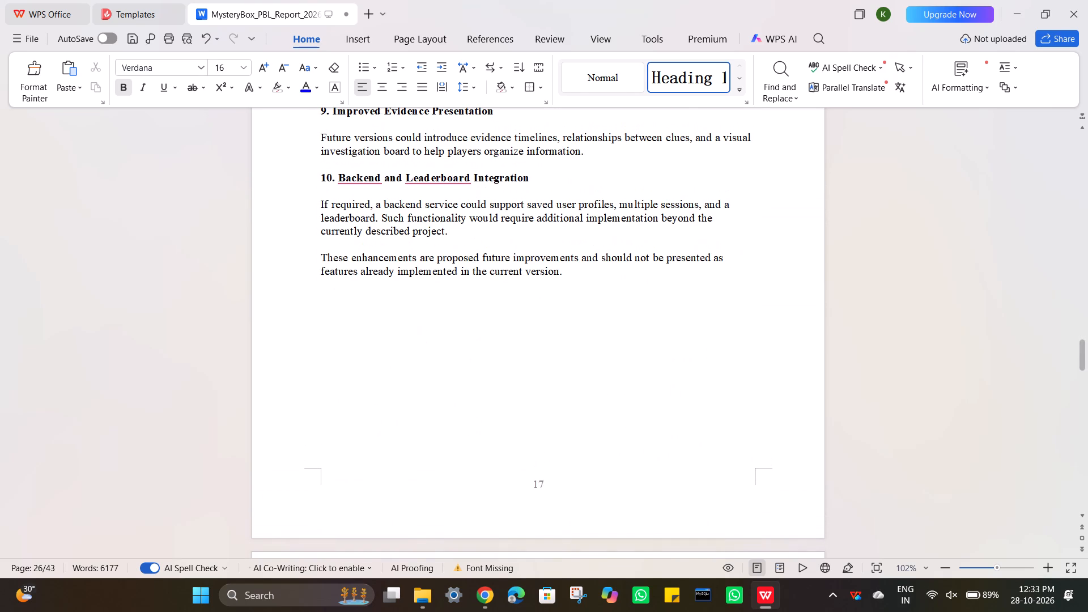
{"action": "left_click", "coordinate": [318, 254]}
{"action": "key", "text": "BackSpace"}
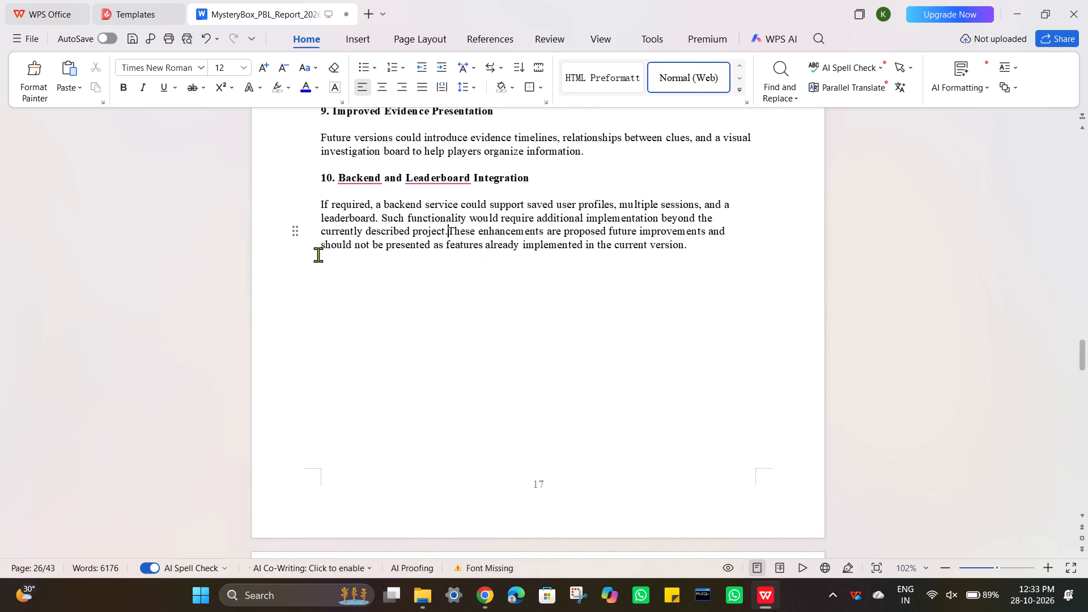
Look through the source code pages after the conclusion, covering the HTML sections and the CSS styles.
{"action": "scroll", "coordinate": [318, 254], "scroll_direction": "down", "scroll_amount": 12}
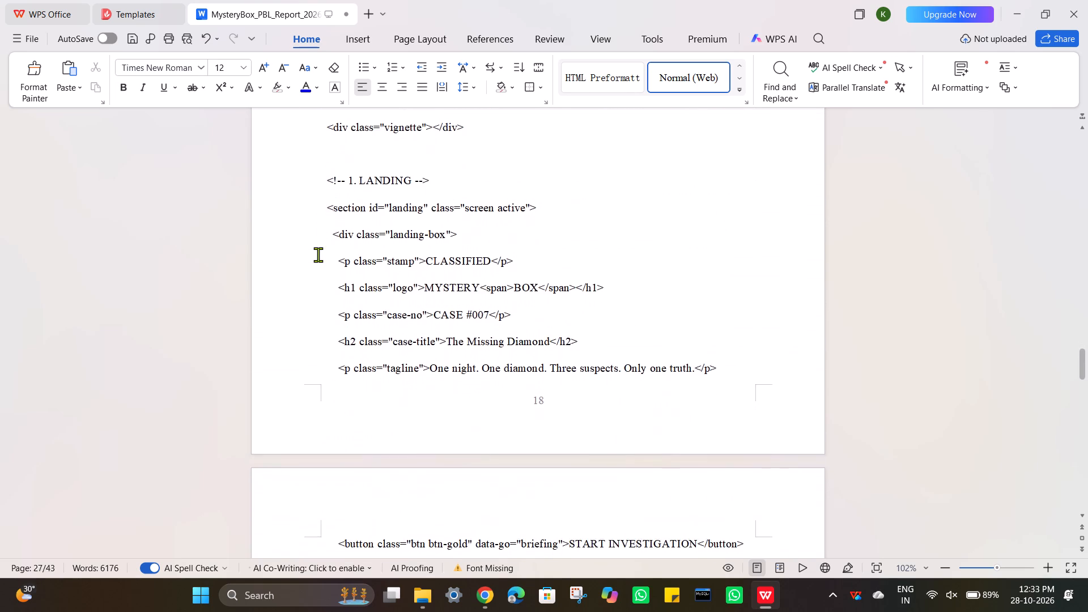
{"action": "scroll", "coordinate": [318, 254], "scroll_direction": "down", "scroll_amount": 9}
{"action": "scroll", "coordinate": [318, 246], "scroll_direction": "up", "scroll_amount": 6}
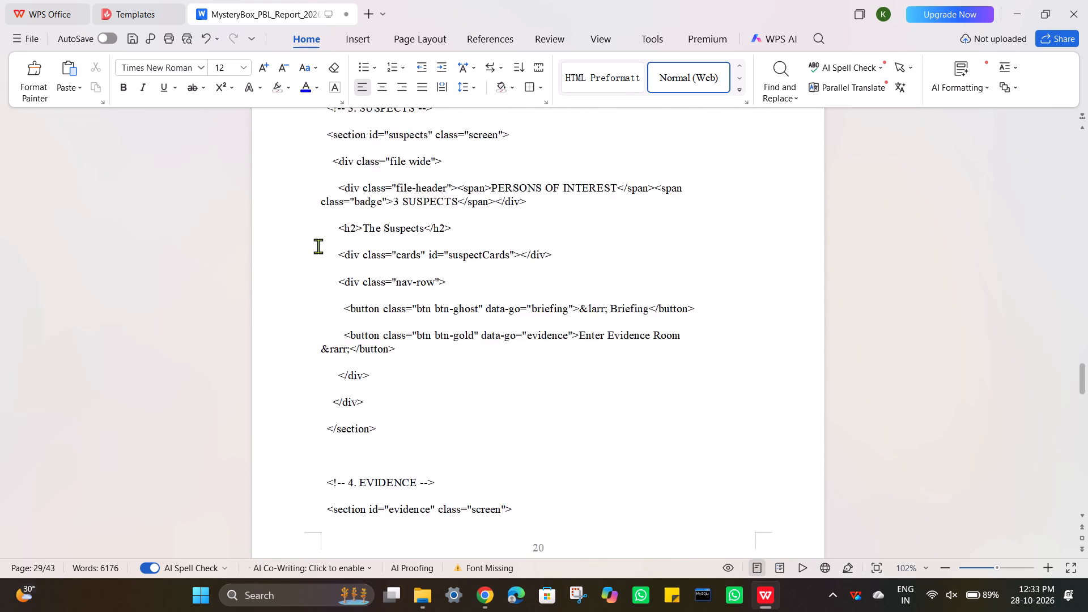
{"action": "scroll", "coordinate": [318, 246], "scroll_direction": "up", "scroll_amount": 6}
{"action": "scroll", "coordinate": [318, 246], "scroll_direction": "down", "scroll_amount": 11}
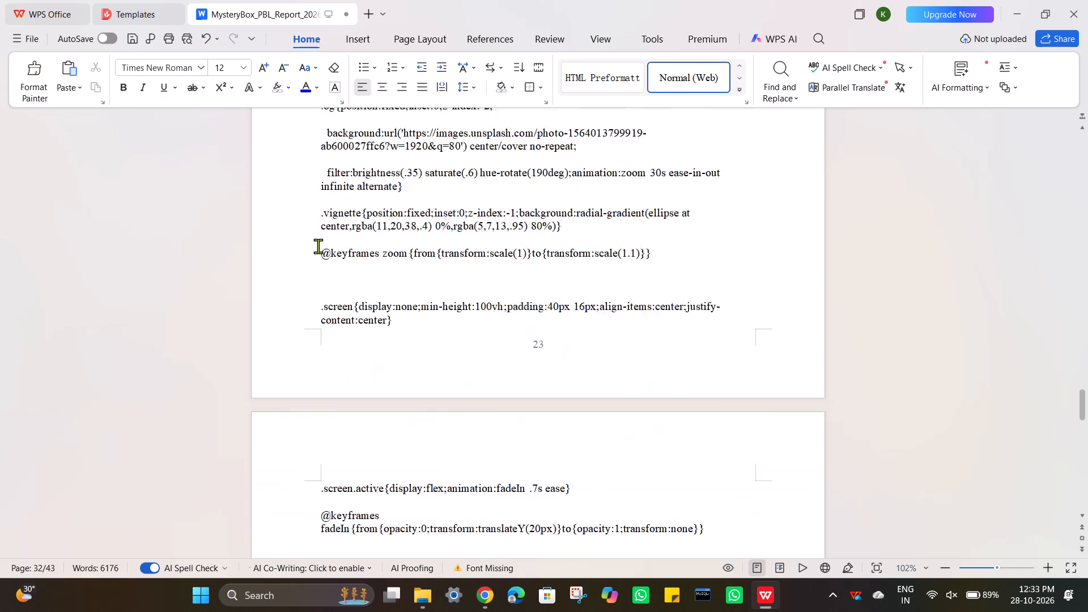
{"action": "scroll", "coordinate": [318, 246], "scroll_direction": "down", "scroll_amount": 4}
{"action": "scroll", "coordinate": [318, 246], "scroll_direction": "up", "scroll_amount": 11}
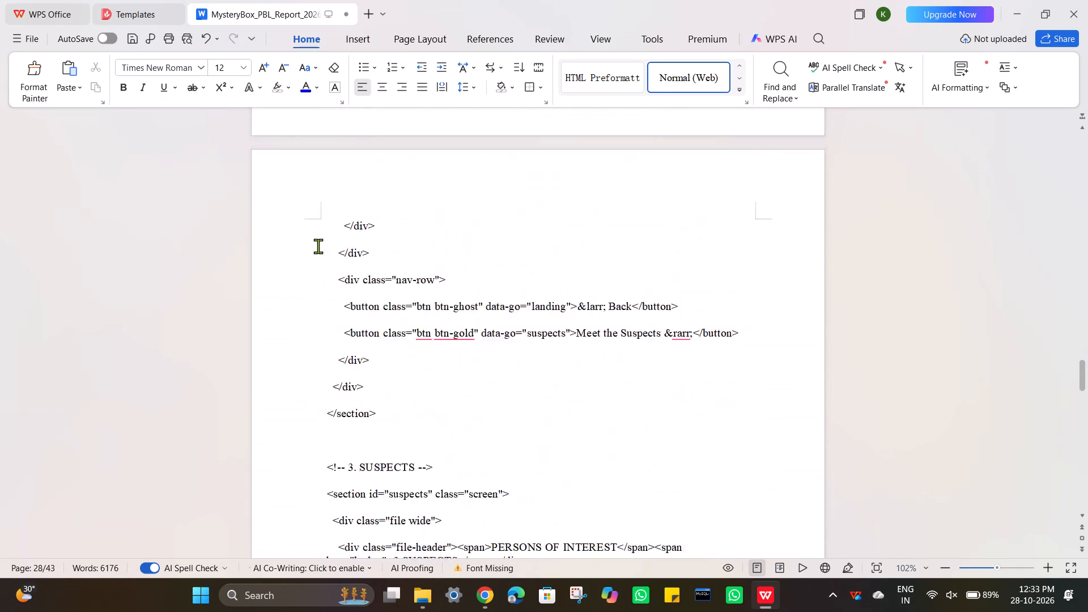
Review chapter 4 backward through the output screenshots and examine section 4.2 Testing Methods and the end of the test case table.
{"action": "scroll", "coordinate": [318, 246], "scroll_direction": "up", "scroll_amount": 10}
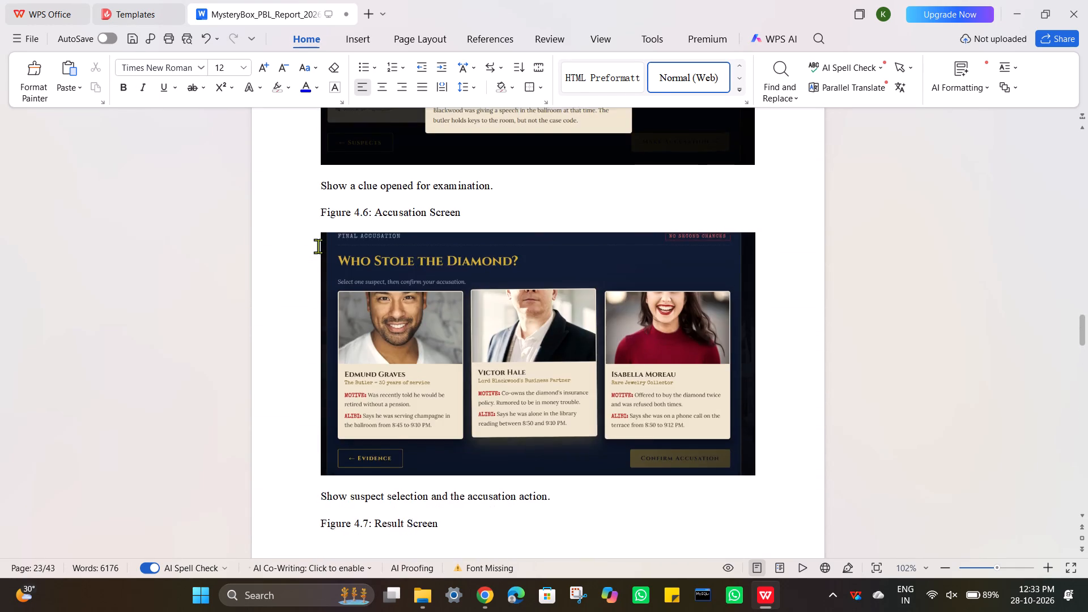
{"action": "scroll", "coordinate": [318, 246], "scroll_direction": "up", "scroll_amount": 8}
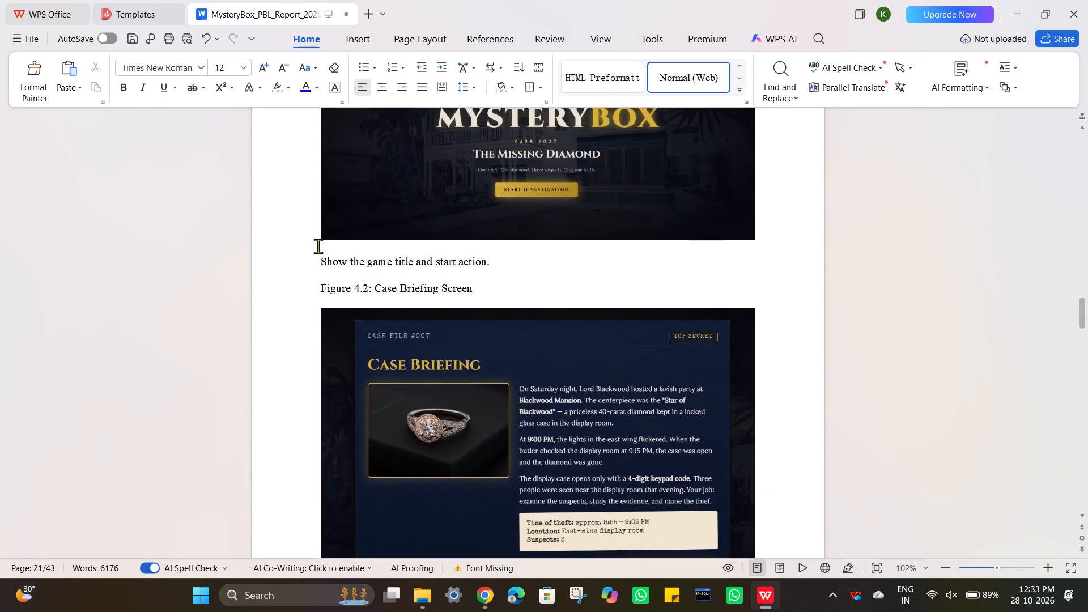
{"action": "scroll", "coordinate": [318, 246], "scroll_direction": "up", "scroll_amount": 2}
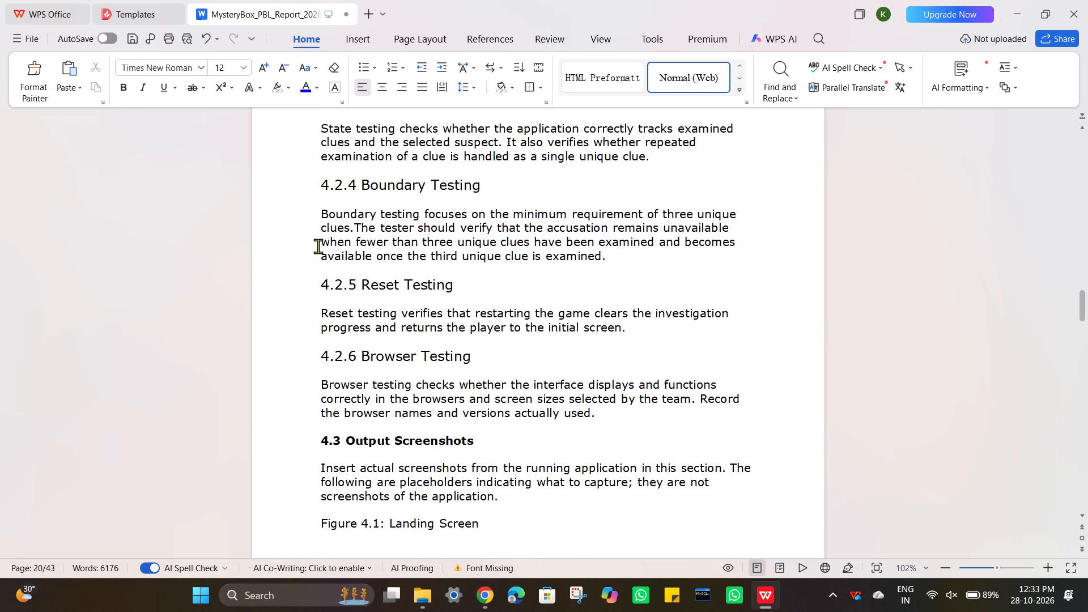
{"action": "scroll", "coordinate": [318, 246], "scroll_direction": "up", "scroll_amount": 6}
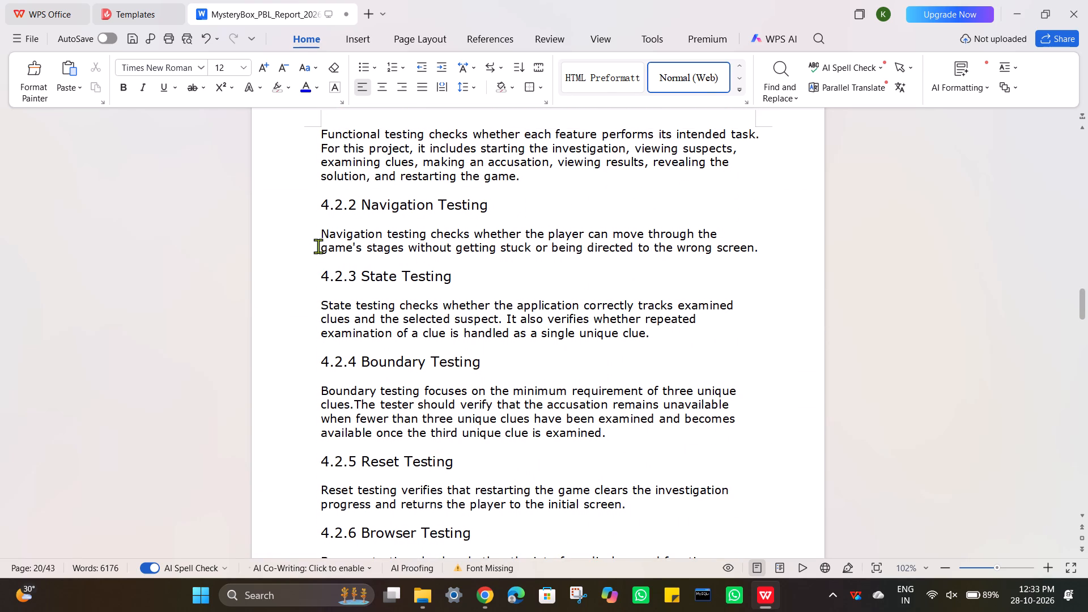
{"action": "scroll", "coordinate": [318, 246], "scroll_direction": "down", "scroll_amount": 3}
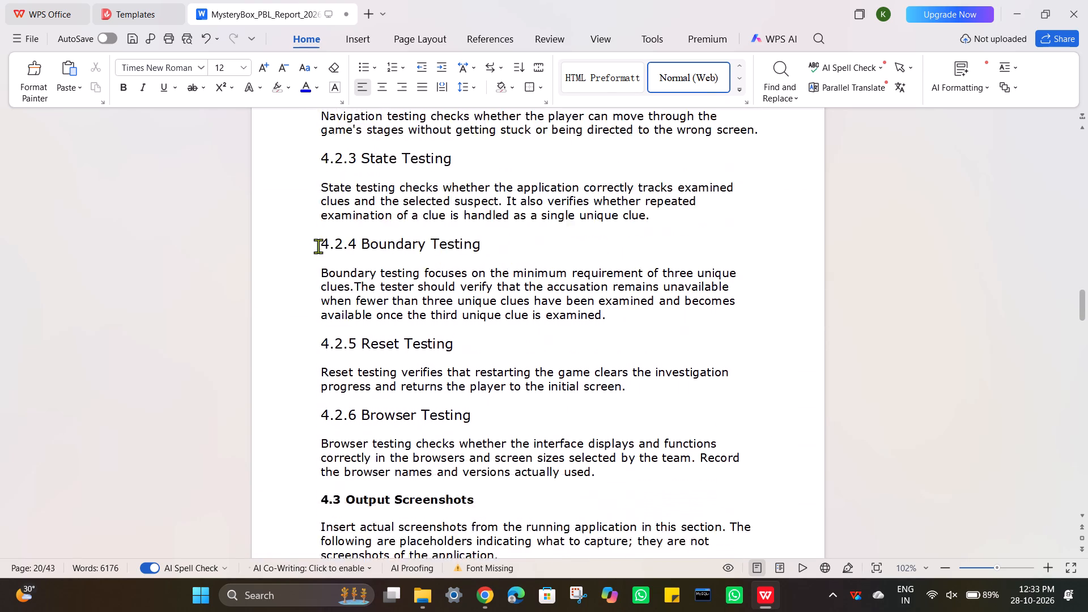
{"action": "scroll", "coordinate": [318, 246], "scroll_direction": "down", "scroll_amount": 5}
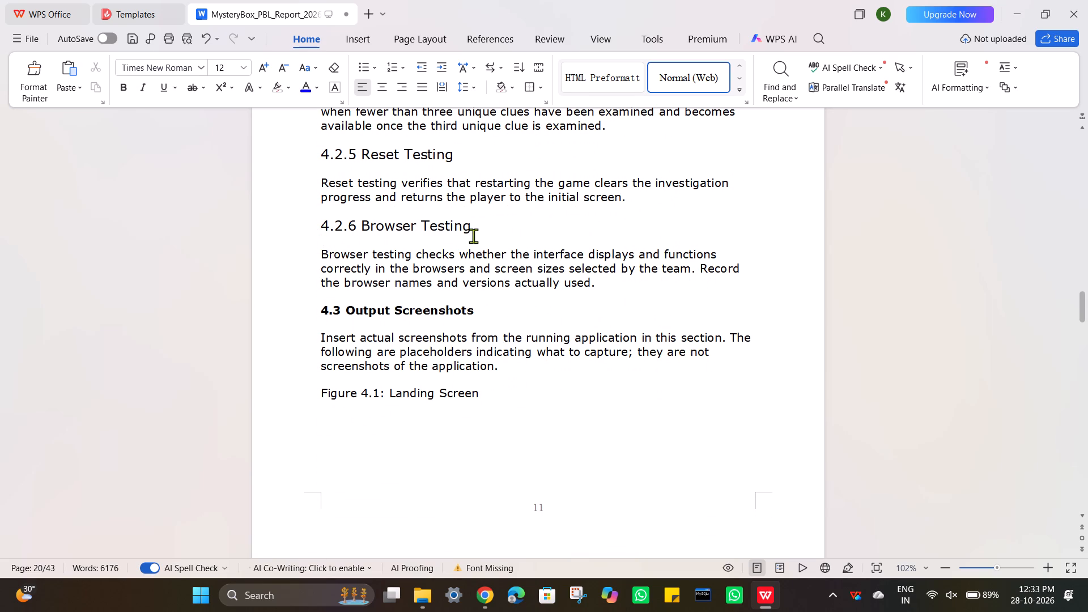
{"action": "scroll", "coordinate": [473, 236], "scroll_direction": "up", "scroll_amount": 5}
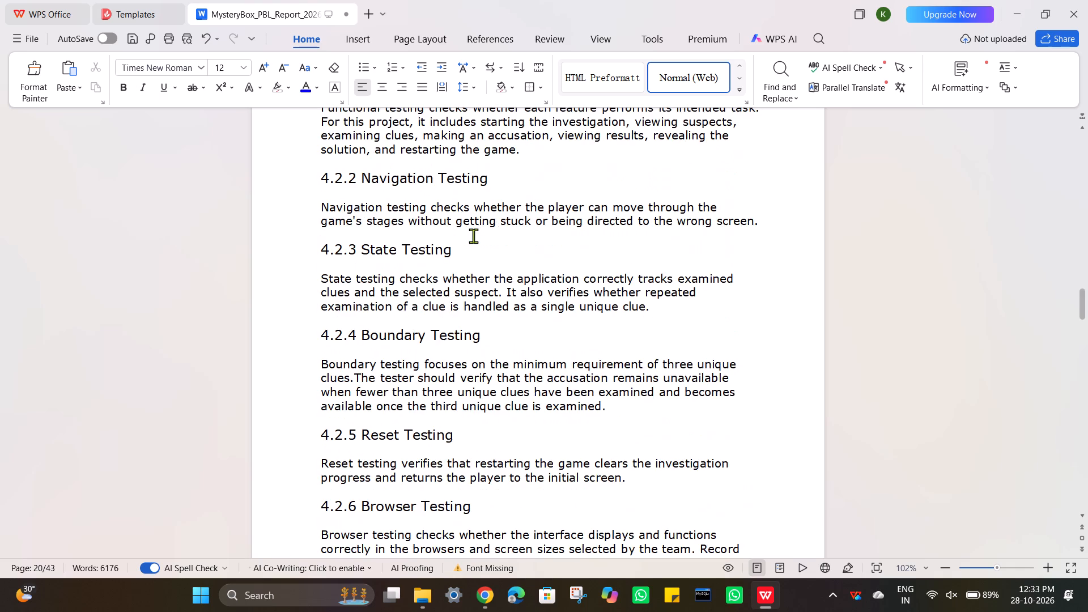
{"action": "scroll", "coordinate": [473, 236], "scroll_direction": "up", "scroll_amount": 5}
{"action": "scroll", "coordinate": [473, 236], "scroll_direction": "down", "scroll_amount": 2}
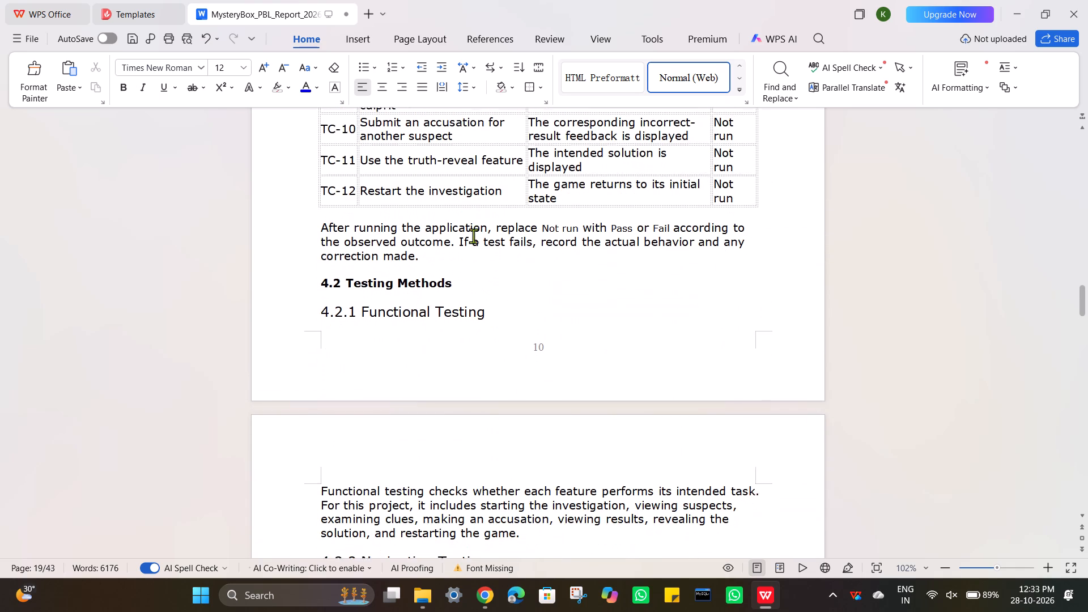
{"action": "scroll", "coordinate": [473, 236], "scroll_direction": "down", "scroll_amount": 1}
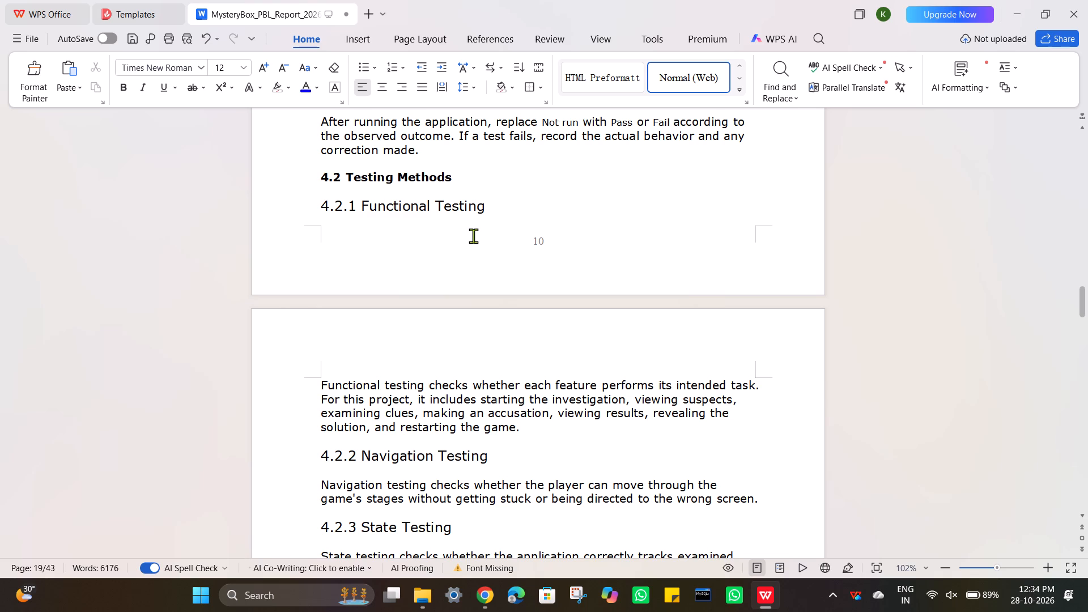
{"action": "scroll", "coordinate": [473, 236], "scroll_direction": "down", "scroll_amount": 4}
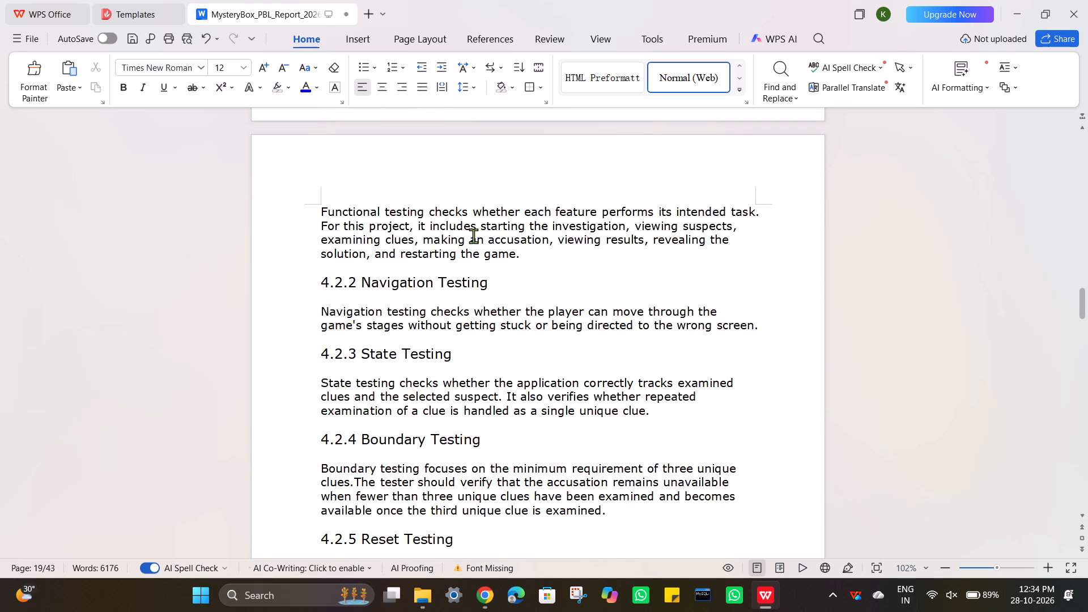
Make the 3.3.4 Restart Logic heading bold.
{"action": "scroll", "coordinate": [473, 236], "scroll_direction": "up", "scroll_amount": 11}
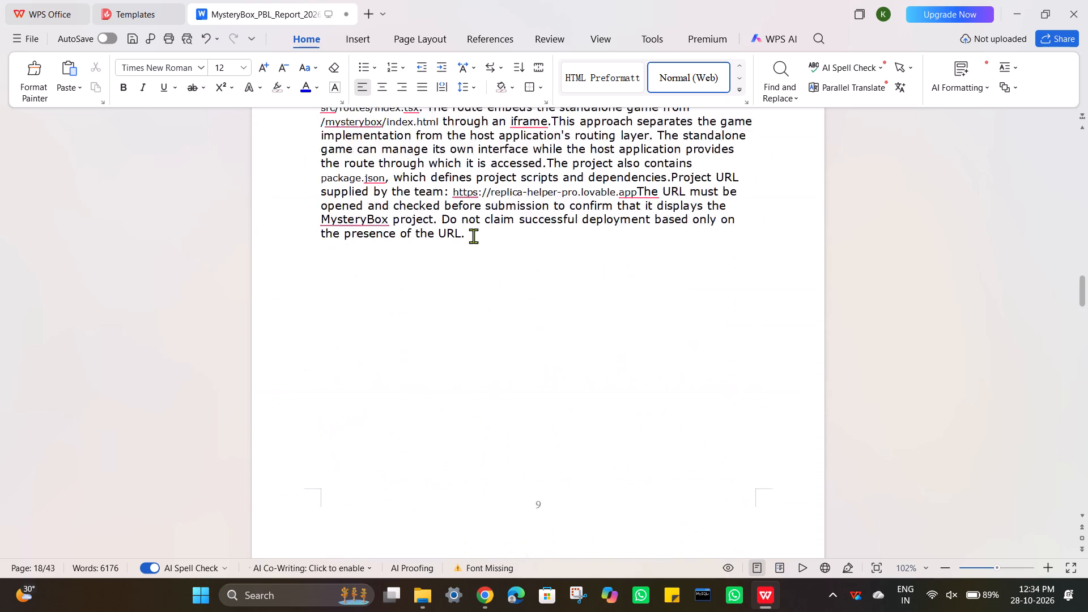
{"action": "scroll", "coordinate": [473, 236], "scroll_direction": "up", "scroll_amount": 5}
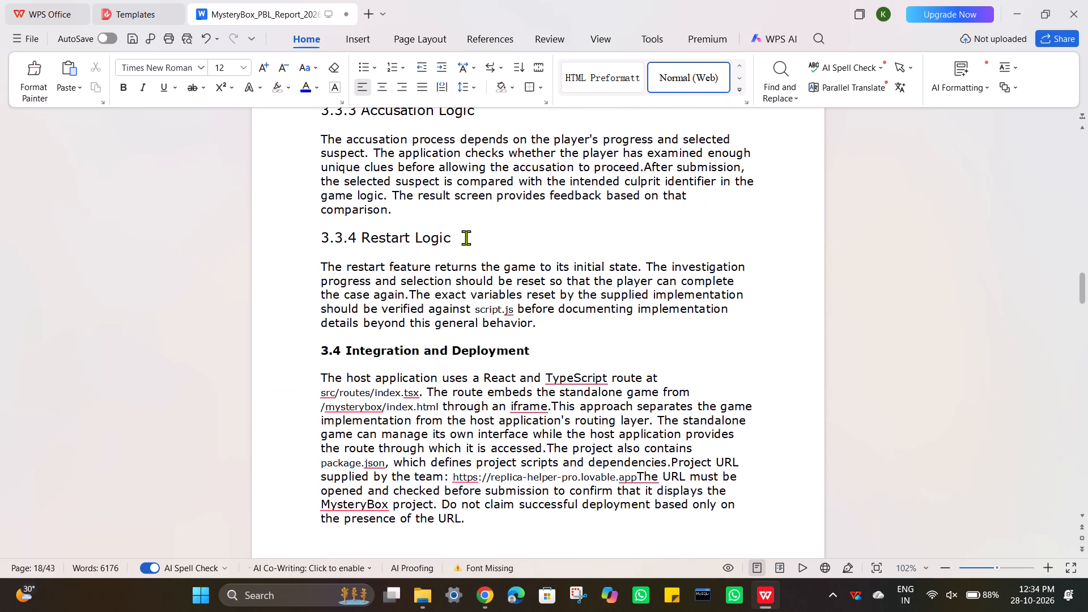
{"action": "left_click_drag", "start_coordinate": [457, 237], "coordinate": [321, 243]}
{"action": "left_click", "coordinate": [128, 88]}
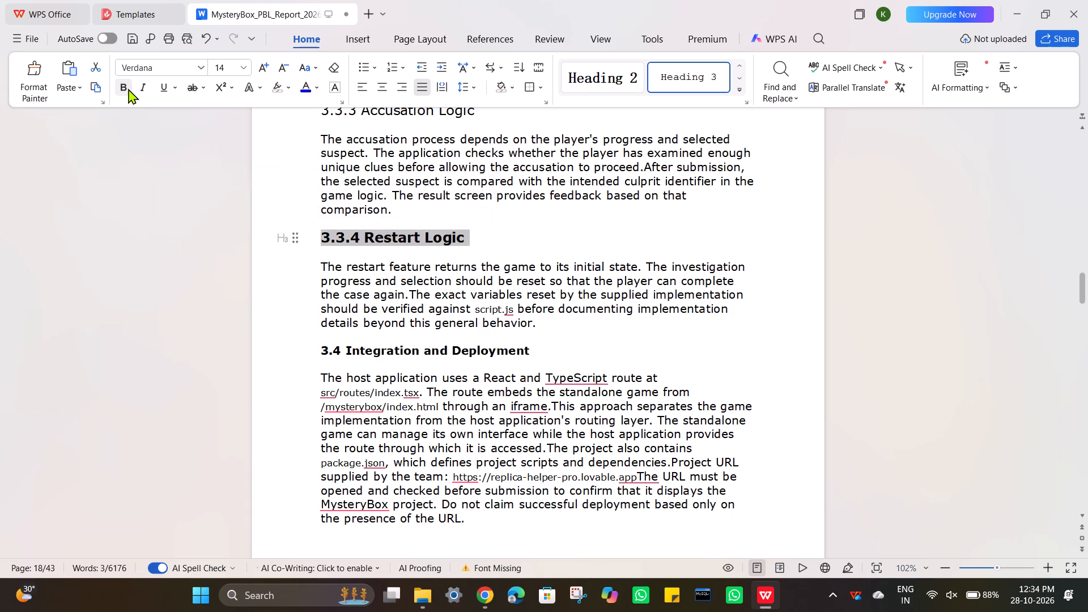
Make the 3.3.3 Accusation Logic heading bold and set its font size to 12.
{"action": "scroll", "coordinate": [470, 305], "scroll_direction": "up", "scroll_amount": 1}
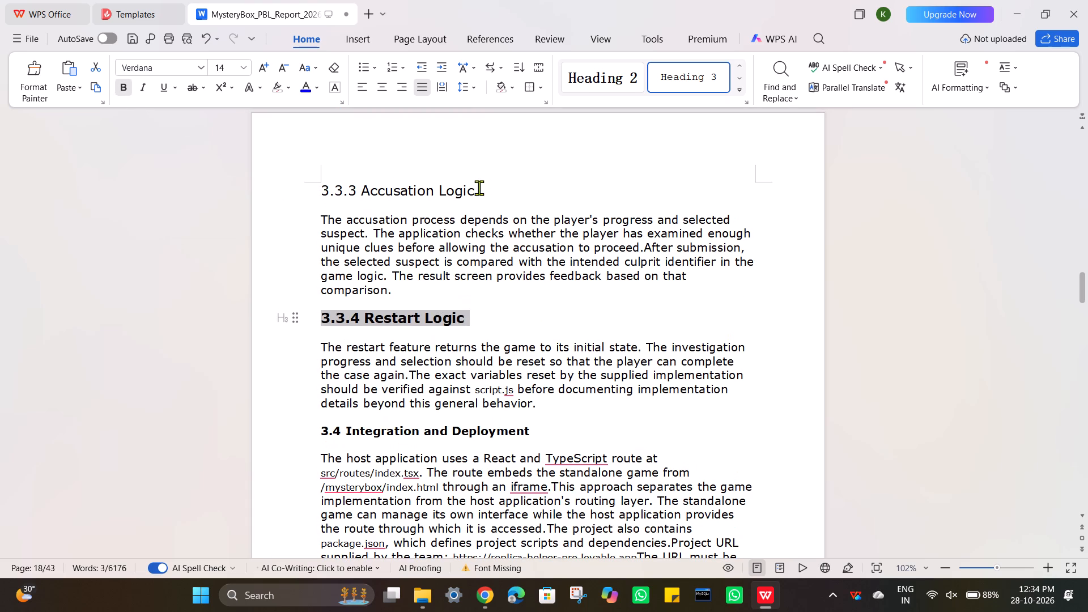
{"action": "left_click_drag", "start_coordinate": [478, 189], "coordinate": [322, 186]}
{"action": "left_click", "coordinate": [125, 85]}
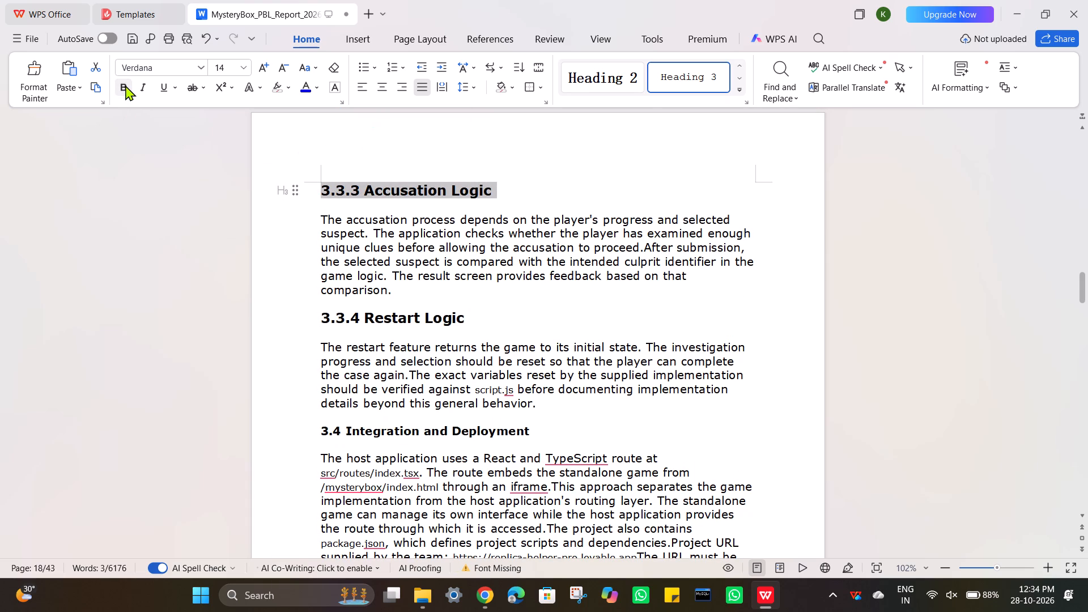
{"action": "left_click", "coordinate": [243, 69]}
{"action": "left_click", "coordinate": [229, 188]}
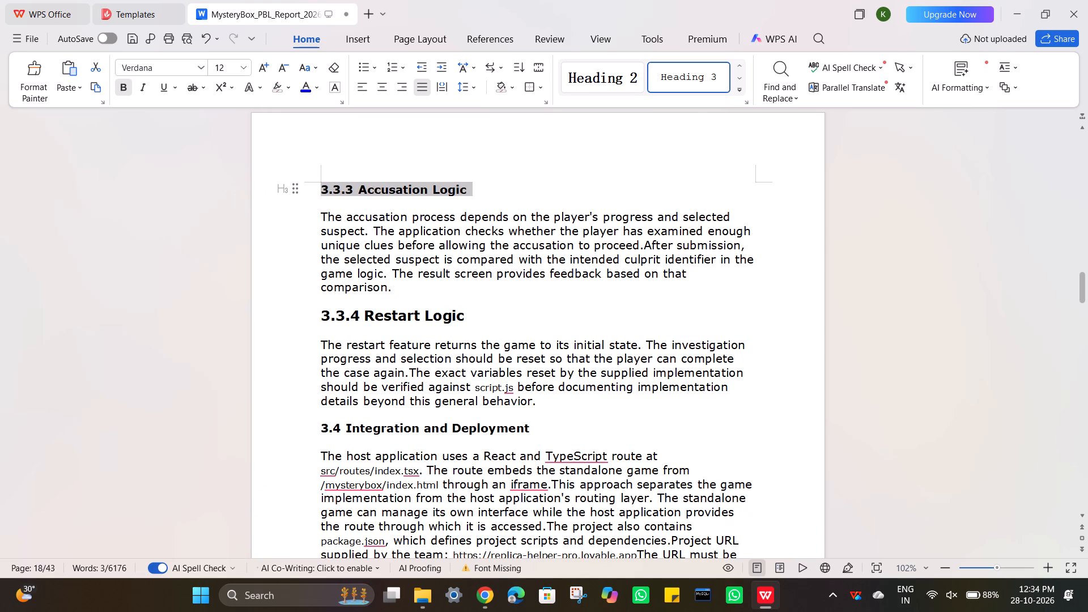
Set the font size of the 3.3.4 Restart Logic heading to 12.
{"action": "left_click_drag", "start_coordinate": [470, 320], "coordinate": [334, 320]}
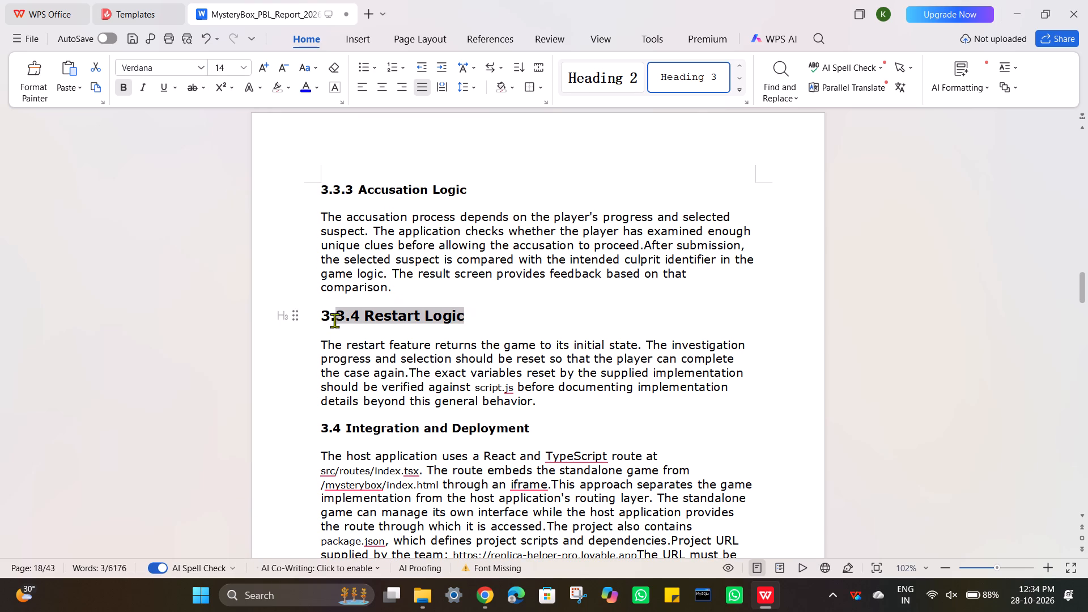
{"action": "left_click_drag", "start_coordinate": [334, 320], "coordinate": [321, 320]}
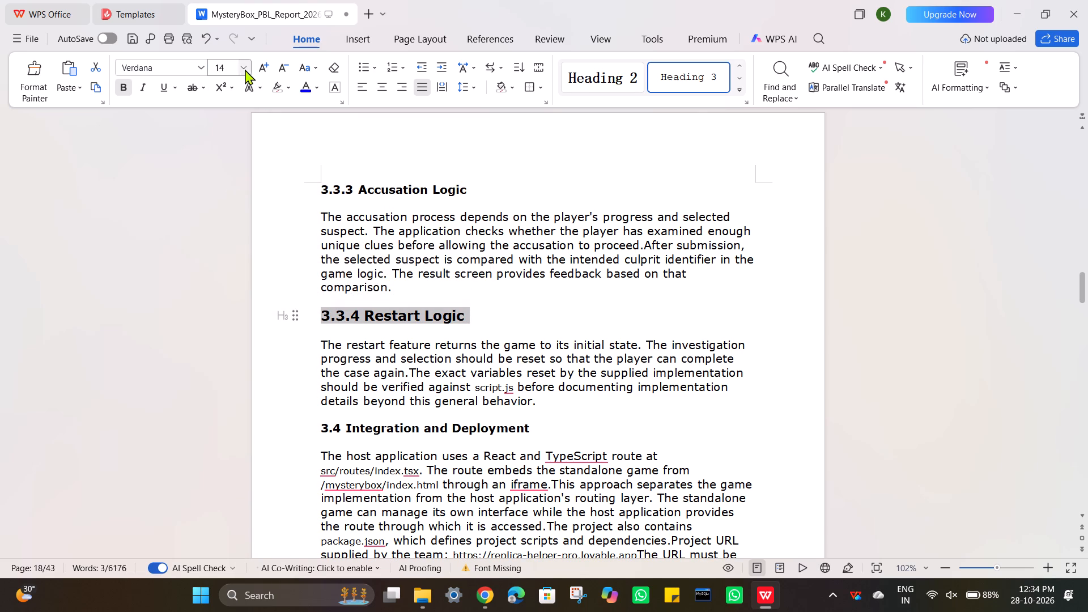
{"action": "left_click", "coordinate": [240, 70]}
{"action": "left_click", "coordinate": [225, 189]}
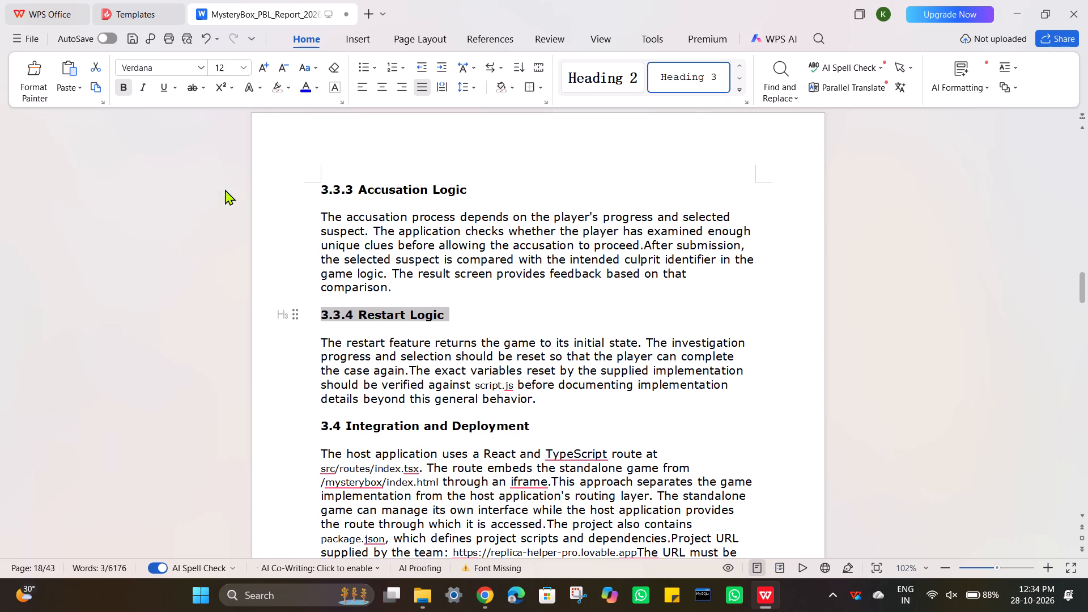
Set the 3.3.2 Unique Clue Tracking heading to font size 12 and make it bold.
{"action": "scroll", "coordinate": [515, 325], "scroll_direction": "up", "scroll_amount": 6}
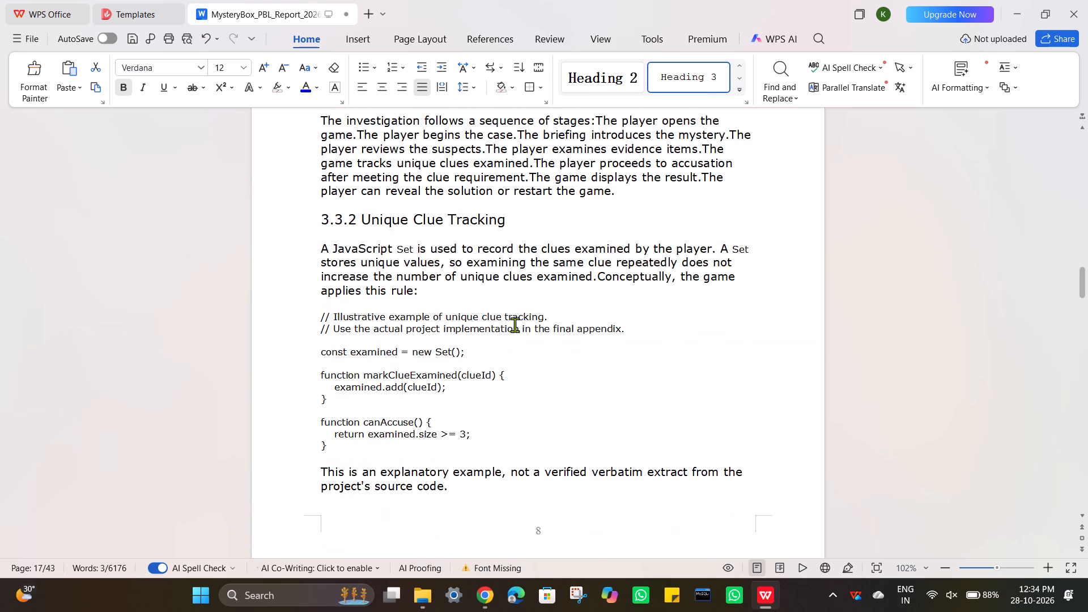
{"action": "scroll", "coordinate": [515, 325], "scroll_direction": "up", "scroll_amount": 2}
{"action": "left_click_drag", "start_coordinate": [513, 252], "coordinate": [318, 242]}
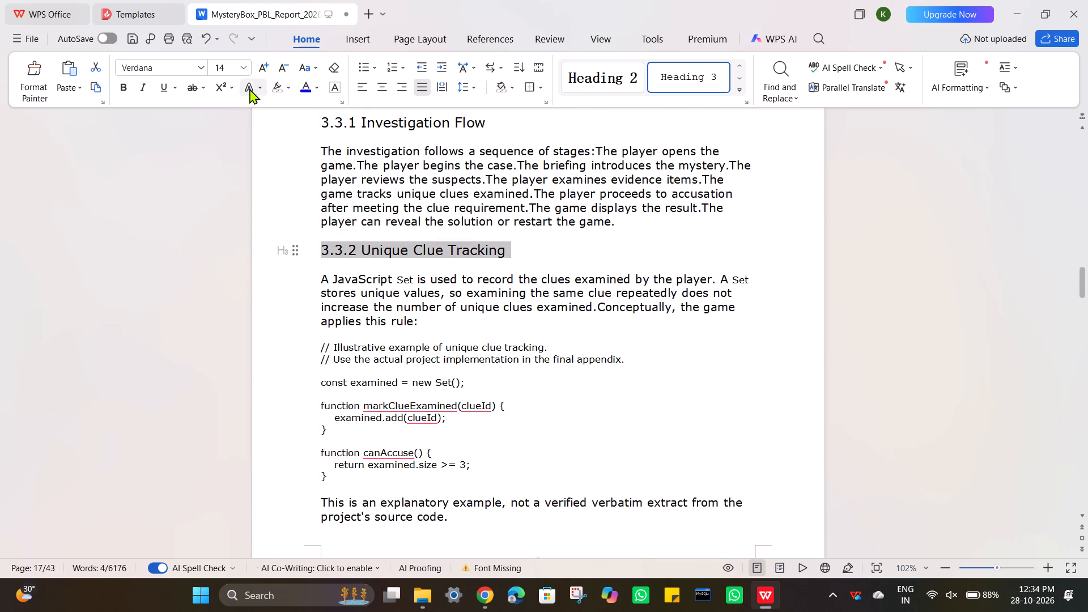
{"action": "left_click", "coordinate": [238, 69]}
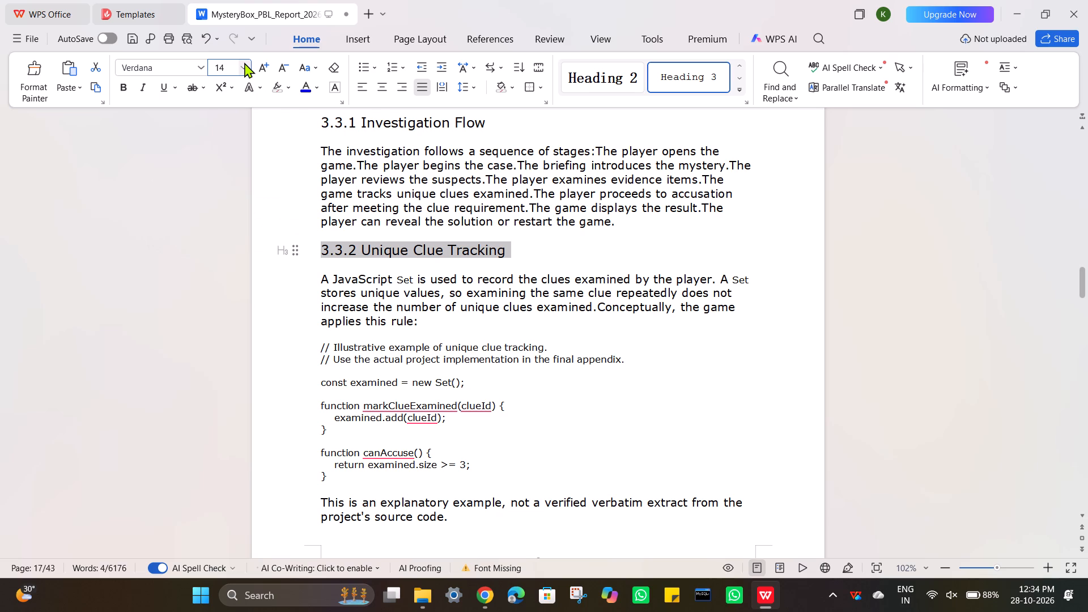
{"action": "left_click", "coordinate": [244, 62]}
{"action": "left_click", "coordinate": [225, 188]}
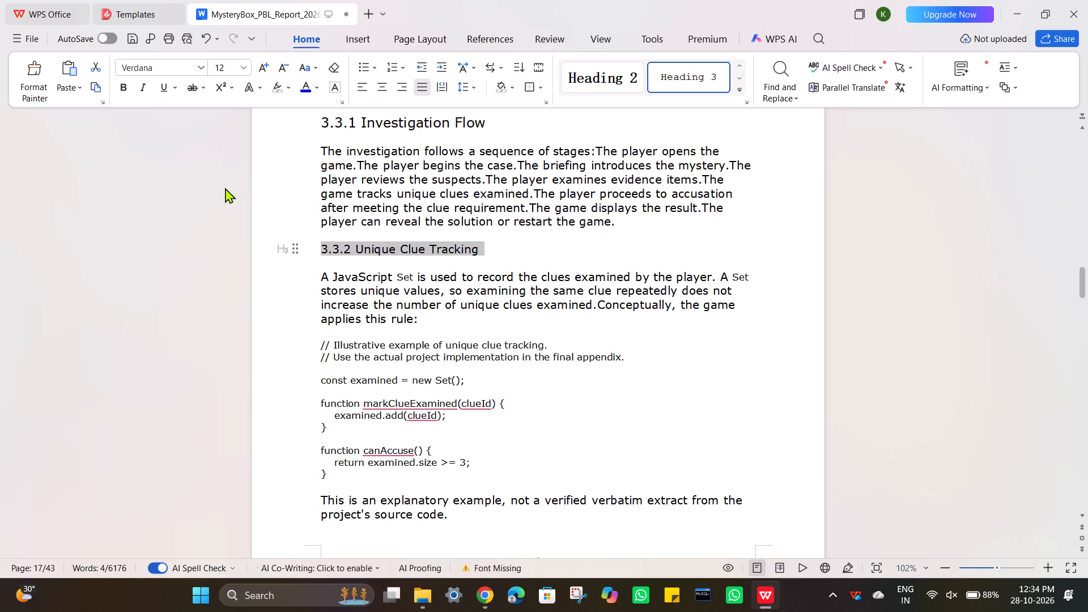
{"action": "left_click", "coordinate": [121, 79]}
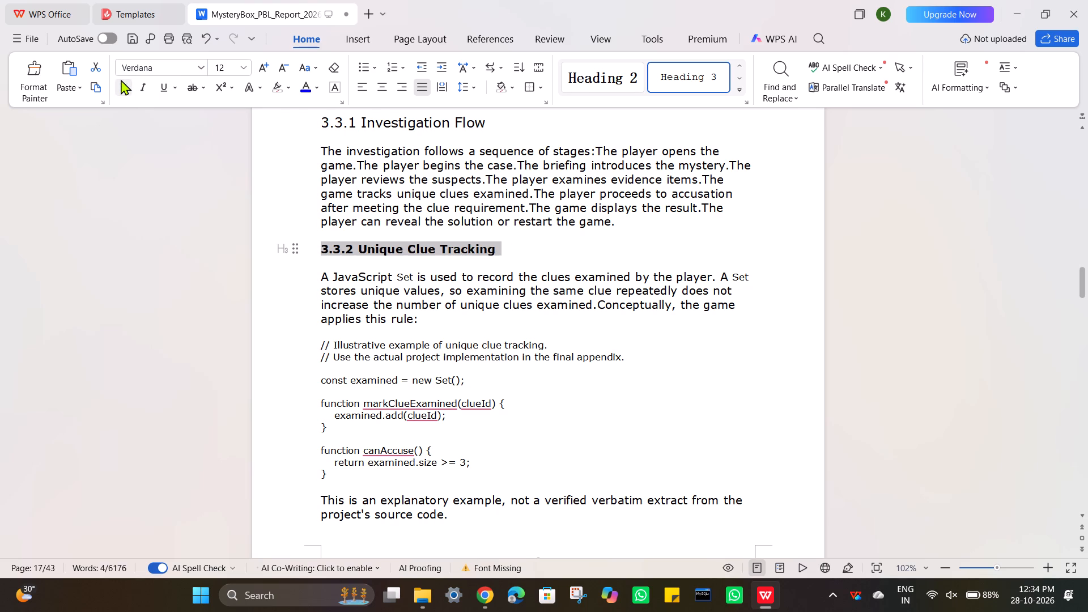
Make the whole 3.3.1 Investigation Flow heading bold at font size 12, including its first digit.
{"action": "scroll", "coordinate": [445, 265], "scroll_direction": "up", "scroll_amount": 1}
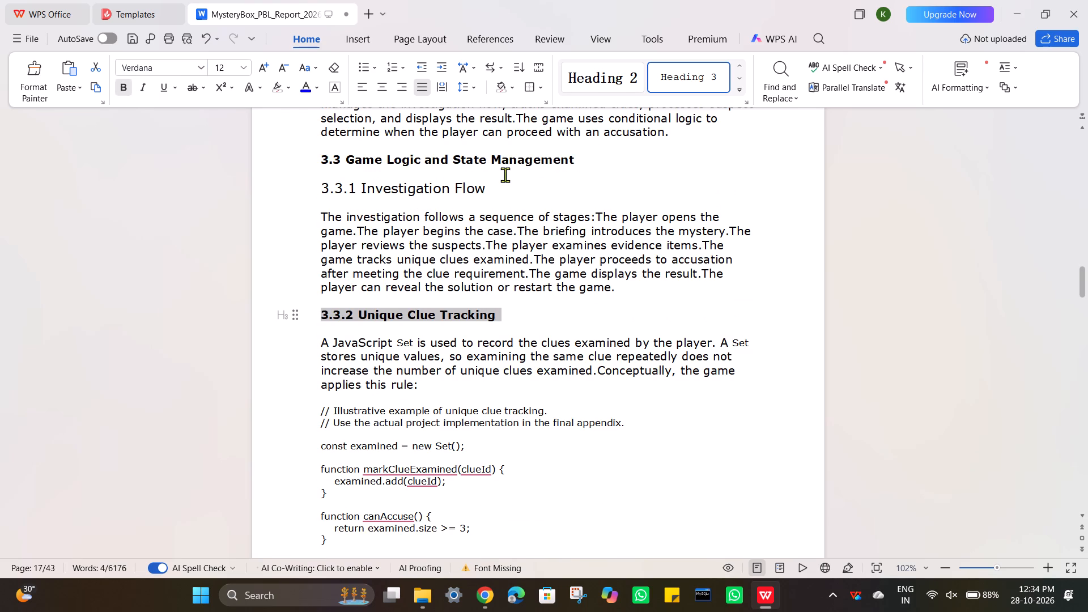
{"action": "left_click_drag", "start_coordinate": [499, 191], "coordinate": [326, 192]}
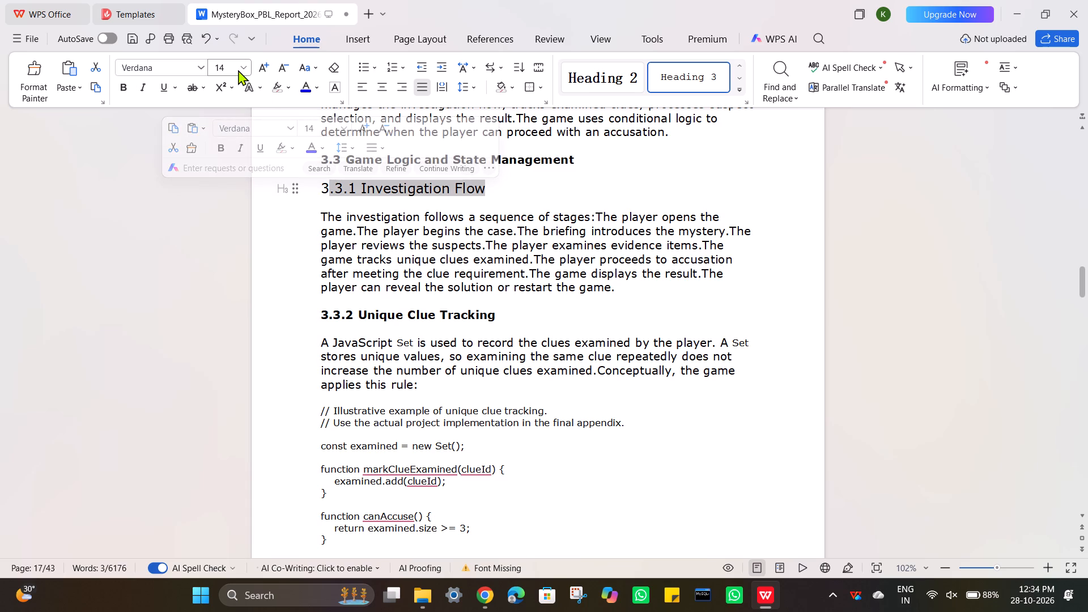
{"action": "left_click", "coordinate": [238, 70]}
{"action": "left_click", "coordinate": [240, 67]}
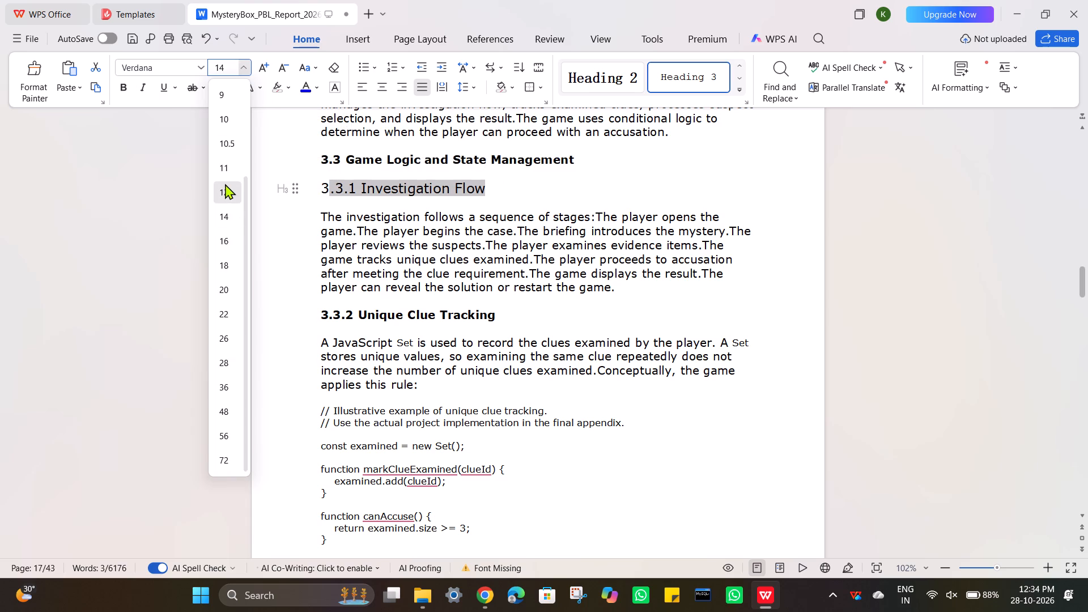
{"action": "left_click", "coordinate": [225, 189]}
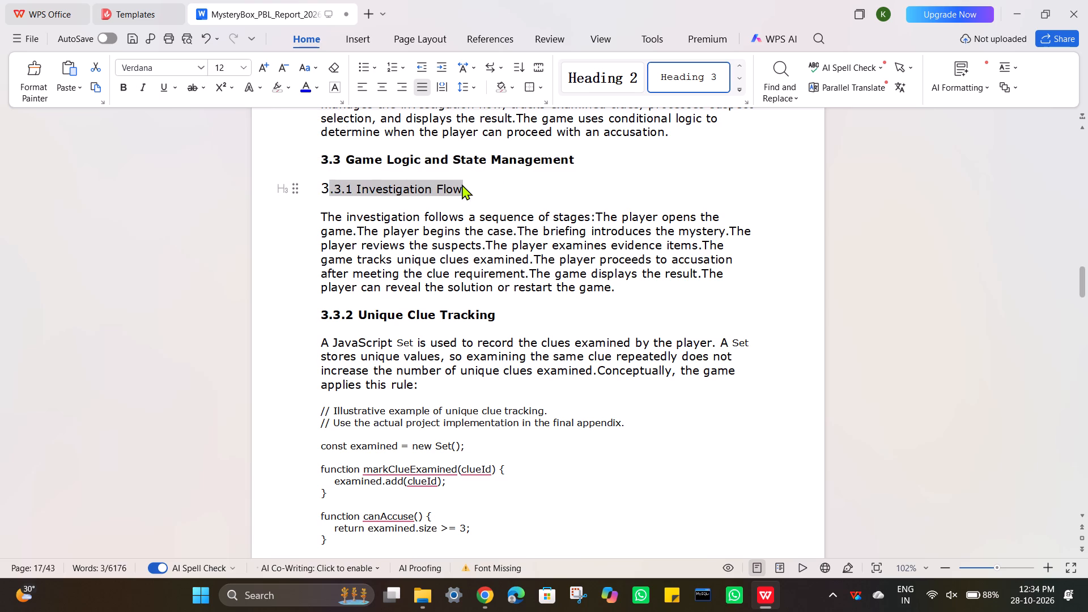
{"action": "left_click", "coordinate": [477, 192]}
{"action": "left_click_drag", "start_coordinate": [477, 192], "coordinate": [327, 189]}
{"action": "left_click_drag", "start_coordinate": [327, 189], "coordinate": [311, 189]}
{"action": "left_click", "coordinate": [130, 86]}
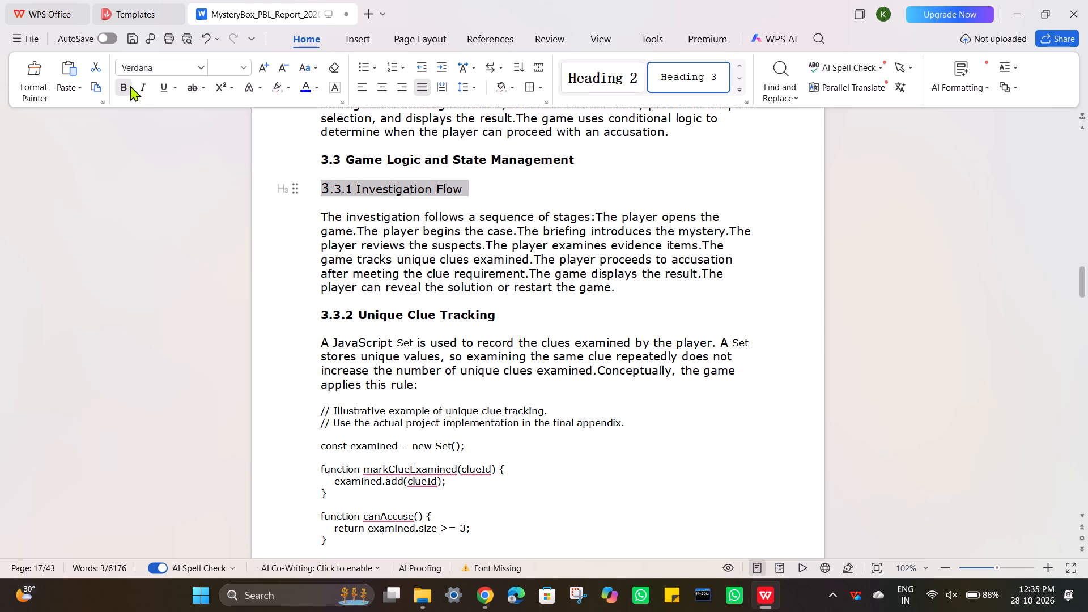
{"action": "left_click", "coordinate": [240, 72]}
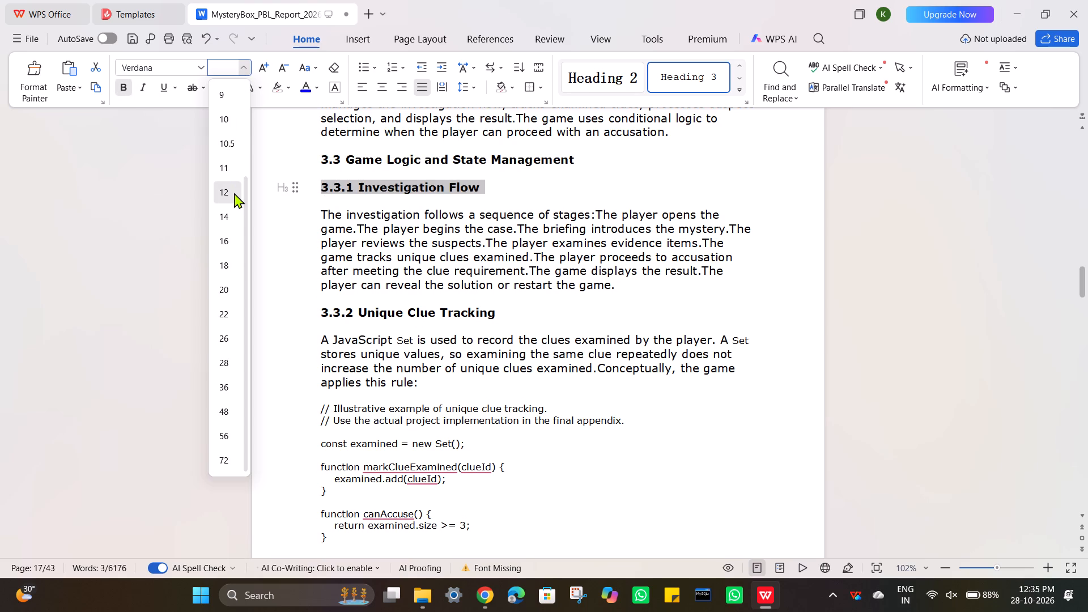
{"action": "left_click", "coordinate": [234, 193]}
Make the 3.2.3 JavaScript Interactions heading bold and set its font size to 12.
{"action": "scroll", "coordinate": [500, 256], "scroll_direction": "up", "scroll_amount": 4}
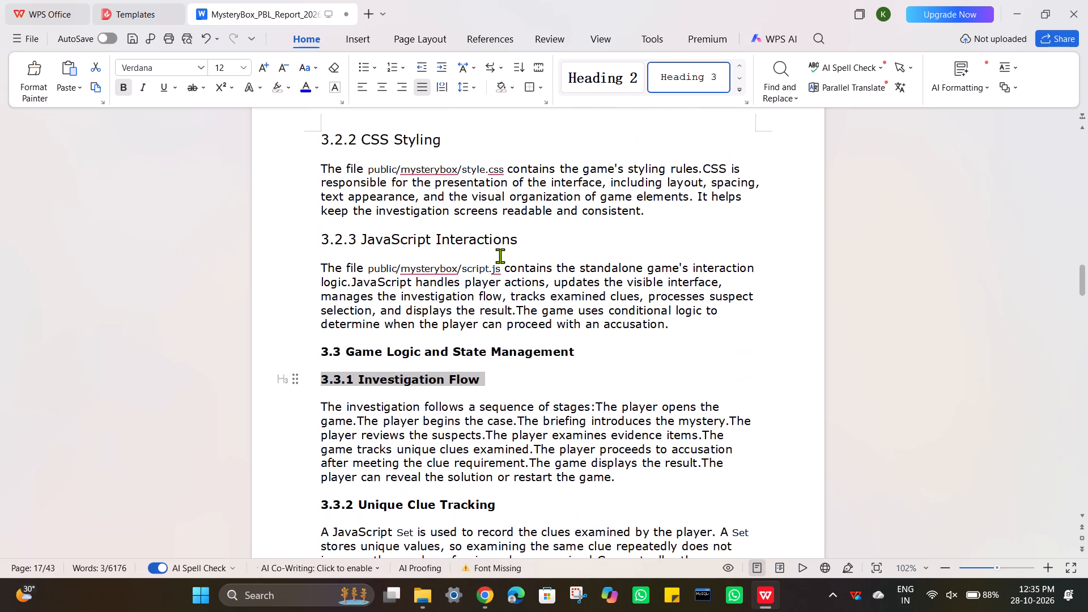
{"action": "scroll", "coordinate": [500, 256], "scroll_direction": "up", "scroll_amount": 1}
{"action": "left_click_drag", "start_coordinate": [521, 256], "coordinate": [343, 252]}
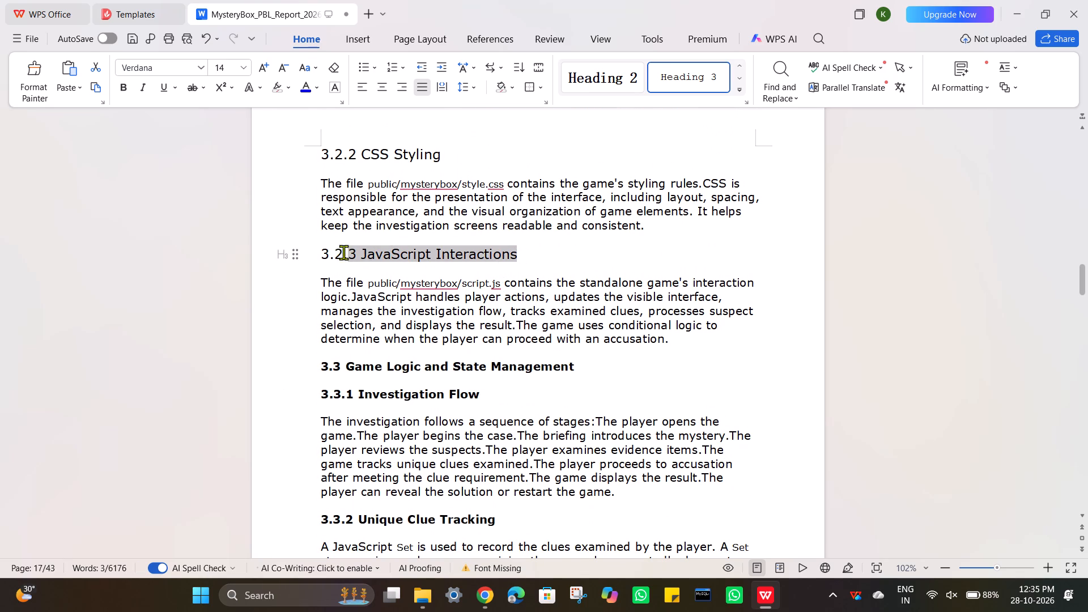
{"action": "left_click_drag", "start_coordinate": [343, 252], "coordinate": [313, 252]}
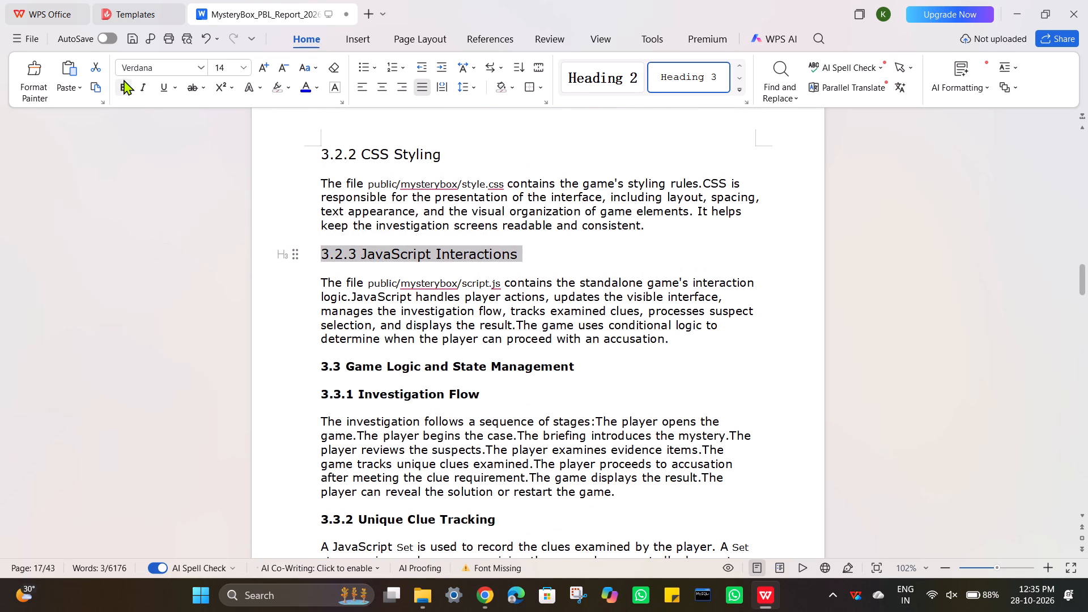
{"action": "left_click", "coordinate": [124, 79]}
{"action": "left_click", "coordinate": [241, 69]}
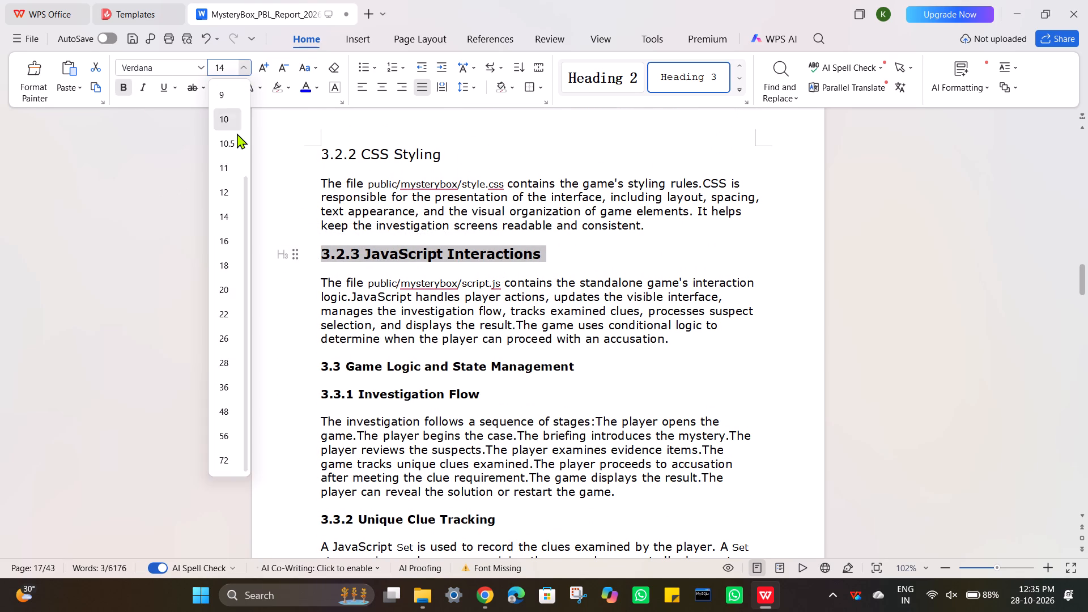
{"action": "left_click", "coordinate": [229, 184]}
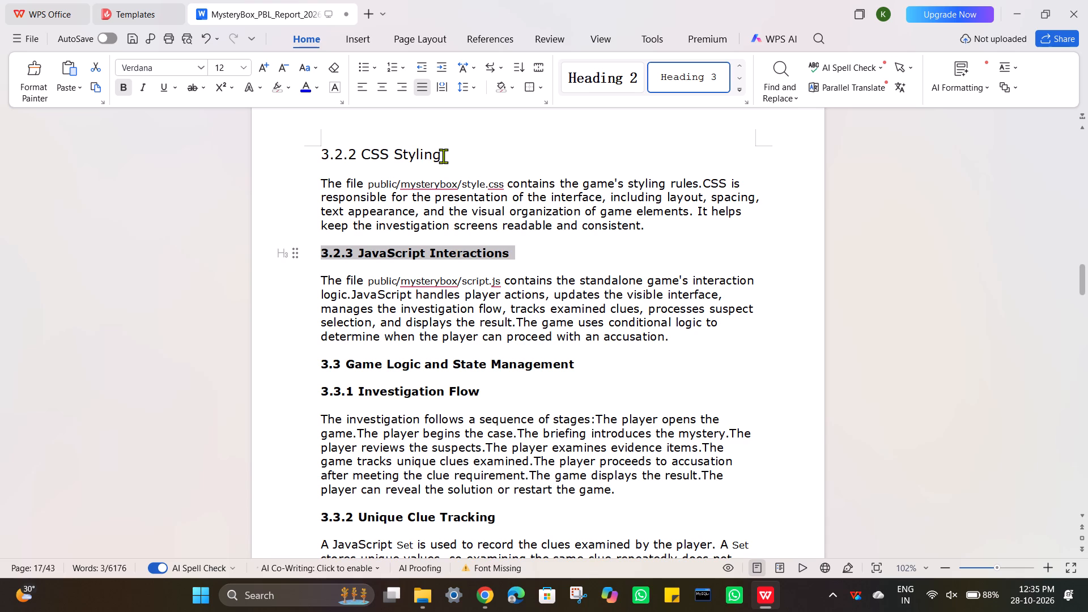
Make the 3.2.2 CSS Styling heading bold and set its font size to 12.
{"action": "left_click_drag", "start_coordinate": [443, 156], "coordinate": [310, 151]}
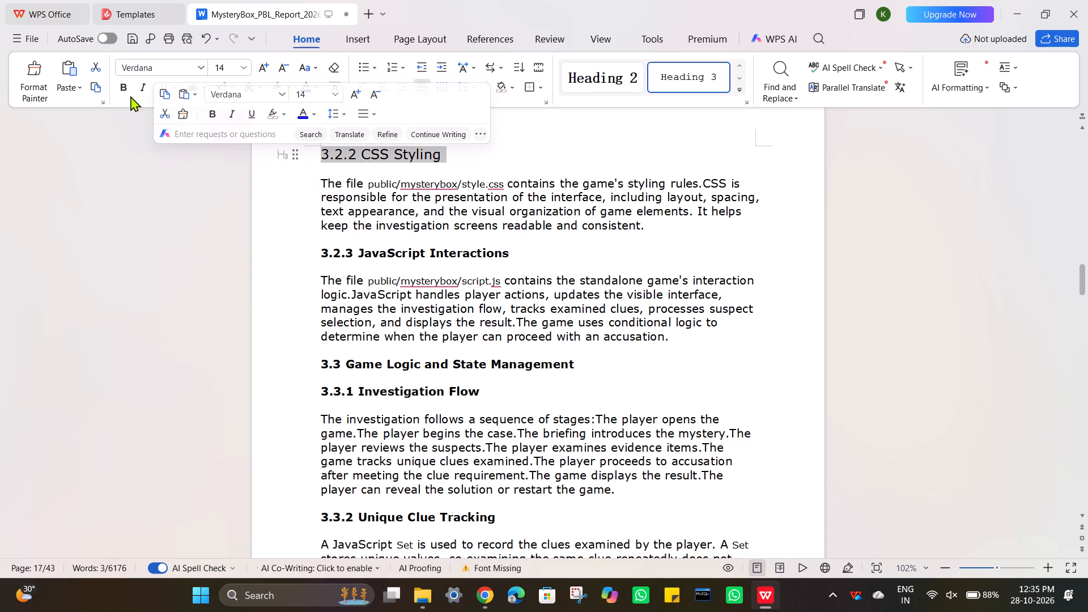
{"action": "left_click", "coordinate": [123, 90]}
{"action": "left_click", "coordinate": [238, 70]}
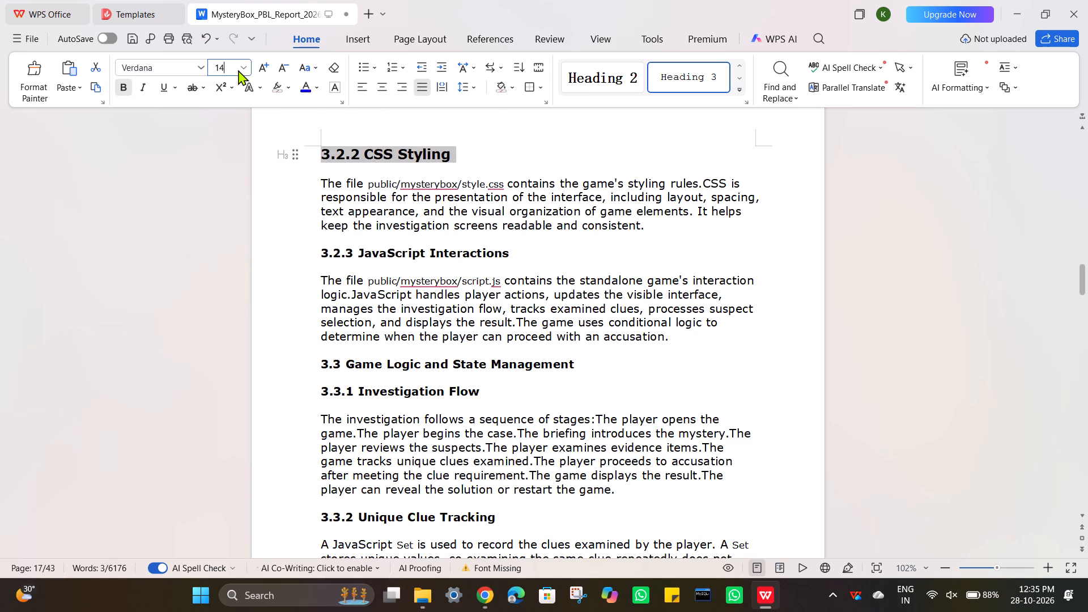
{"action": "left_click", "coordinate": [240, 63]}
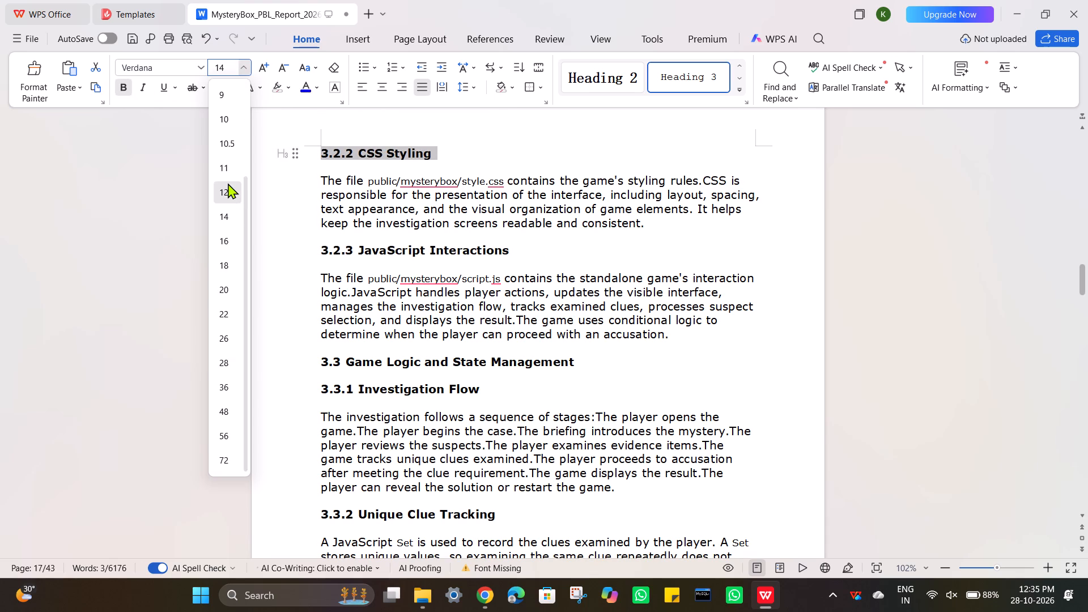
{"action": "left_click", "coordinate": [228, 183]}
Set the 3.2.1 HTML Structure heading under Front-End Development to font size 12 and make it bold.
{"action": "scroll", "coordinate": [377, 199], "scroll_direction": "up", "scroll_amount": 6}
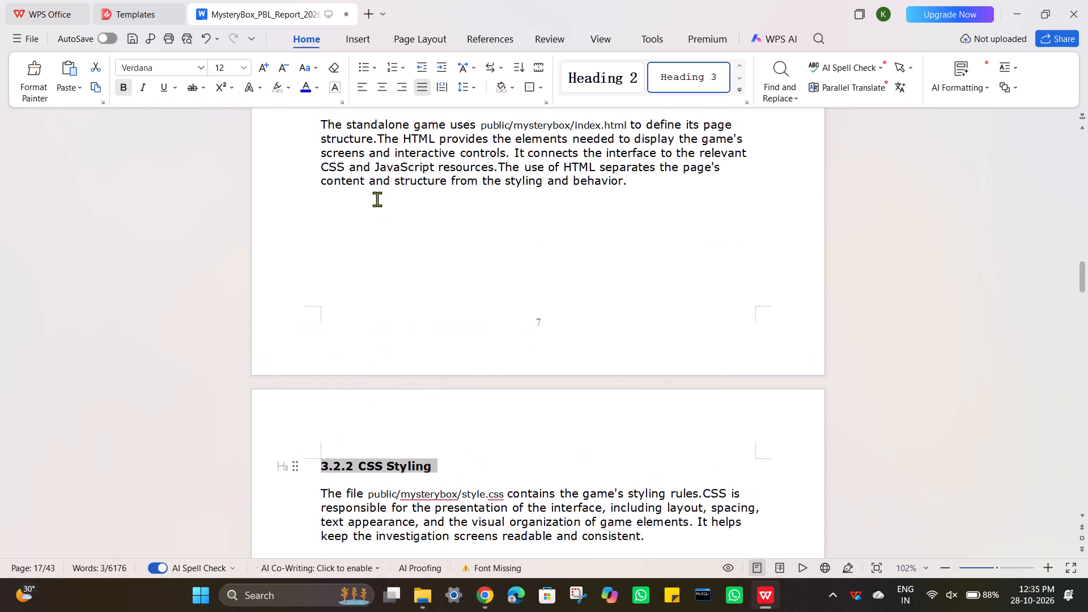
{"action": "scroll", "coordinate": [377, 199], "scroll_direction": "up", "scroll_amount": 3}
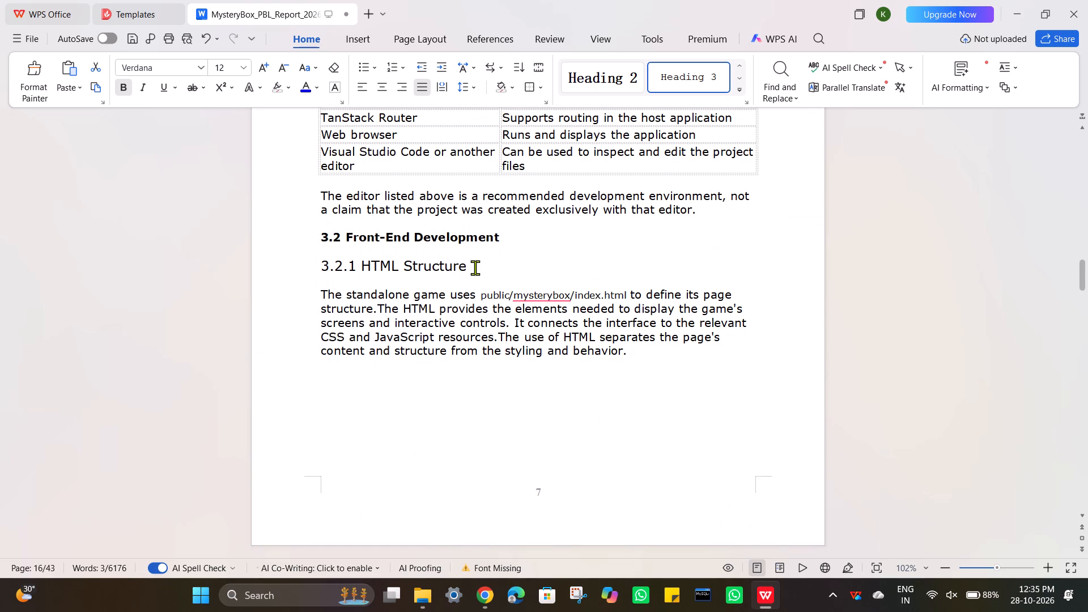
{"action": "left_click_drag", "start_coordinate": [475, 267], "coordinate": [321, 262]}
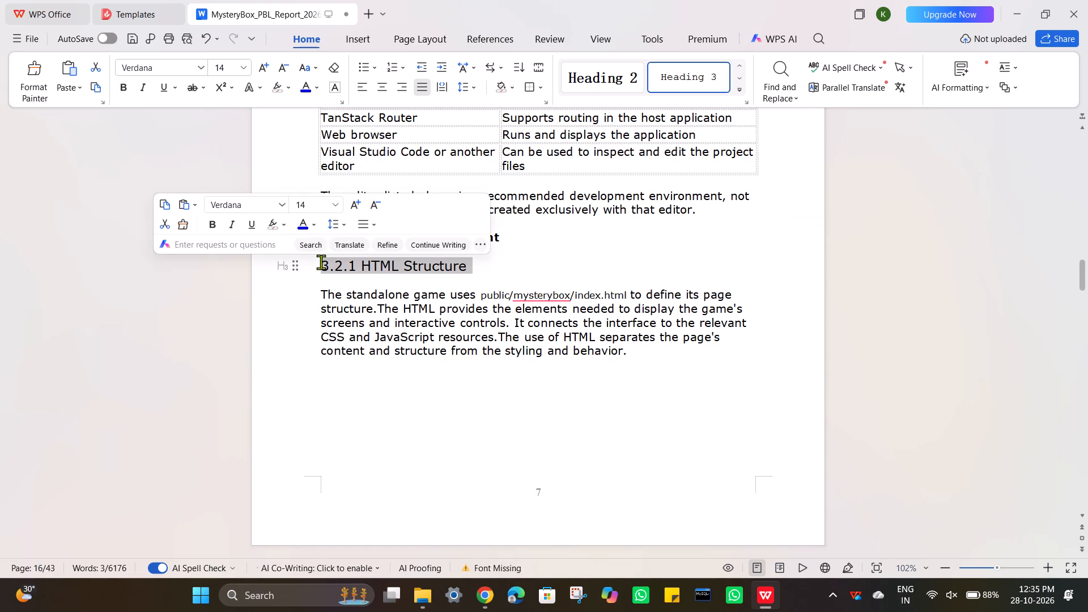
{"action": "left_click", "coordinate": [243, 63]}
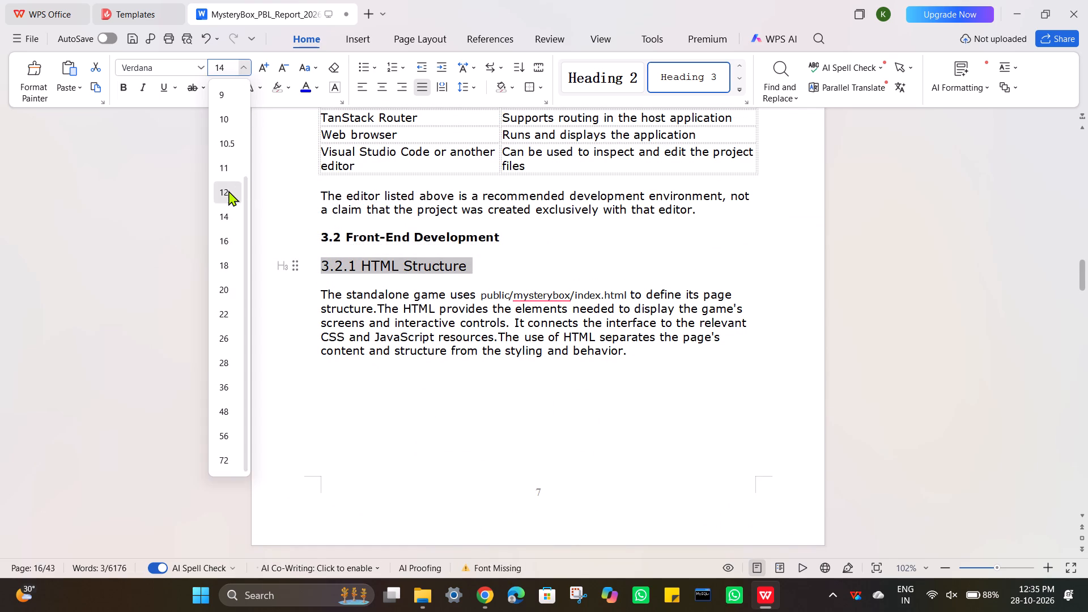
{"action": "left_click", "coordinate": [227, 189]}
{"action": "left_click", "coordinate": [127, 85]}
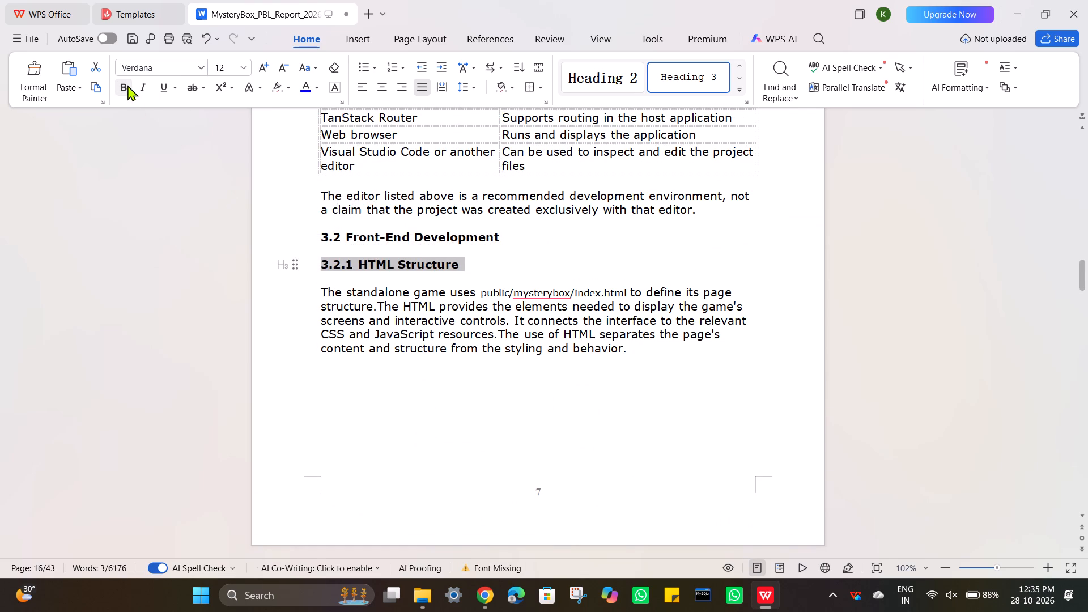
Set the 2.3.2 Data Structures heading in the Data Design section to font size 12 and make it bold.
{"action": "scroll", "coordinate": [394, 188], "scroll_direction": "up", "scroll_amount": 5}
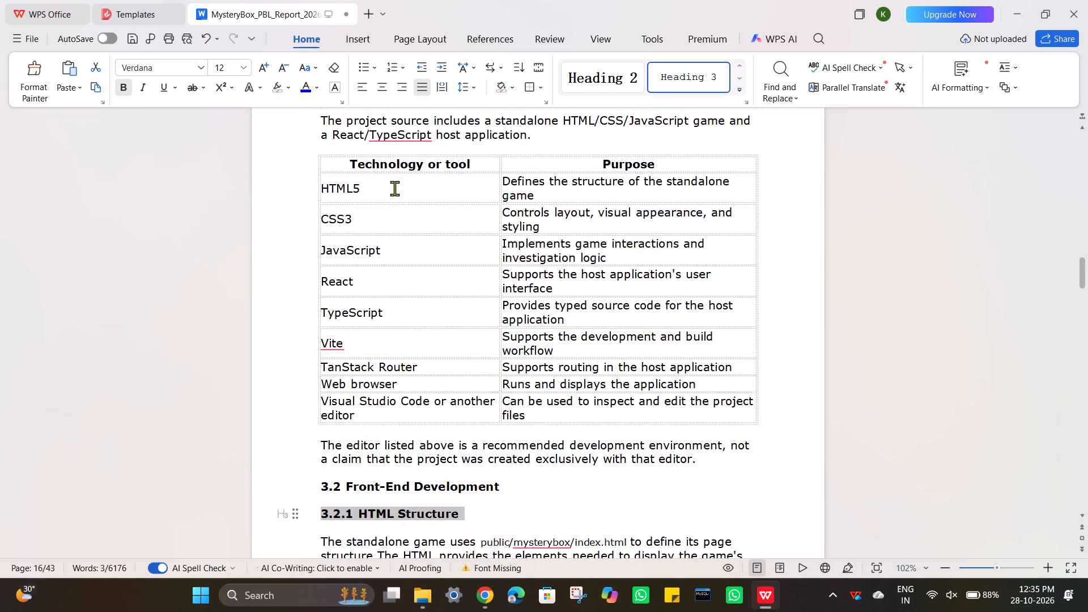
{"action": "scroll", "coordinate": [394, 188], "scroll_direction": "up", "scroll_amount": 10}
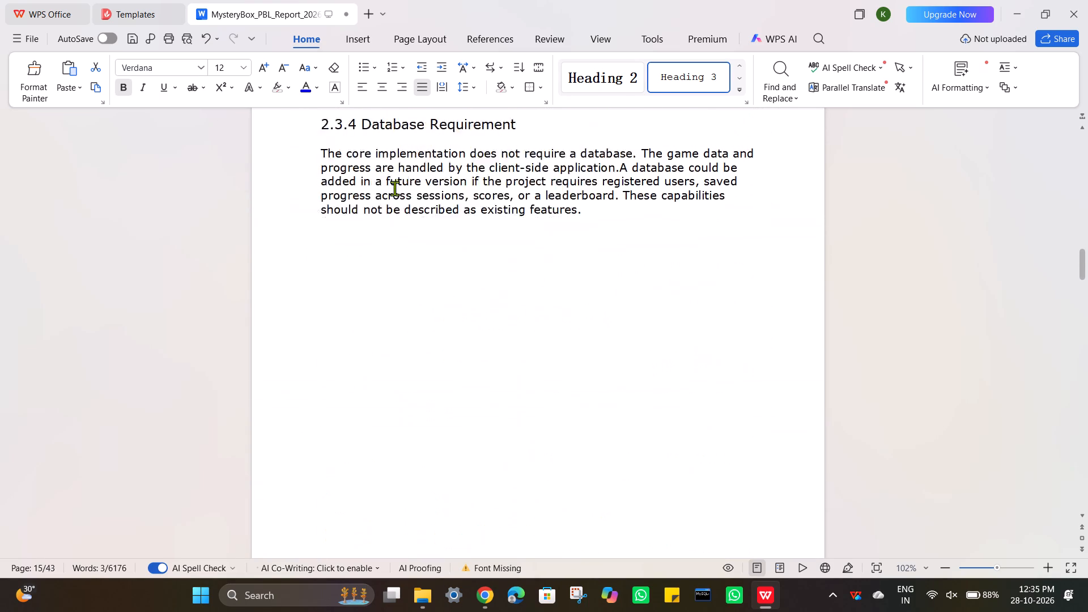
{"action": "scroll", "coordinate": [394, 188], "scroll_direction": "up", "scroll_amount": 2}
{"action": "scroll", "coordinate": [394, 188], "scroll_direction": "down", "scroll_amount": 1}
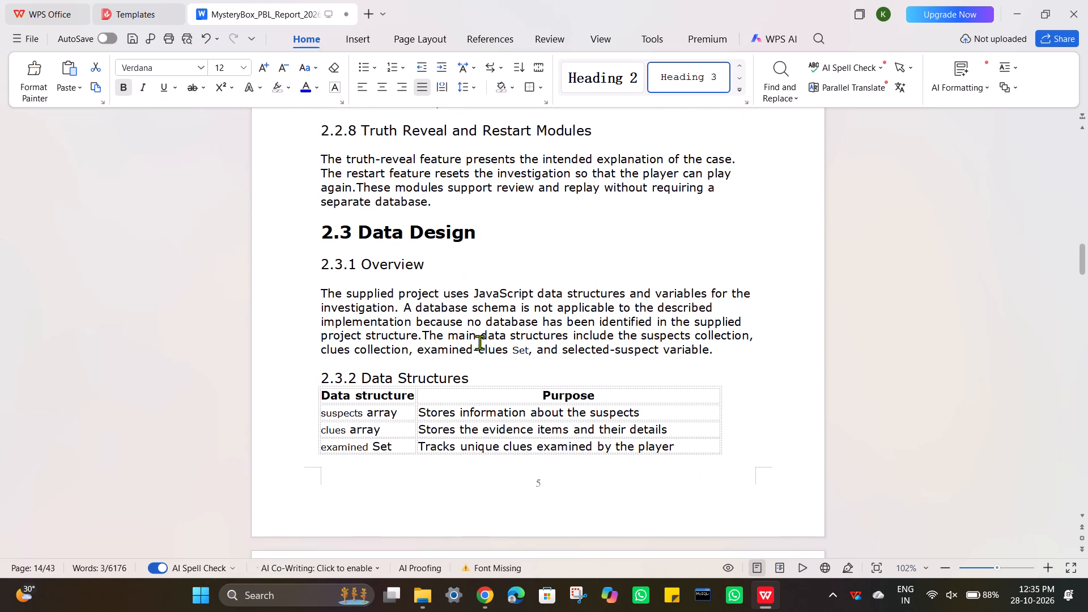
{"action": "left_click_drag", "start_coordinate": [475, 377], "coordinate": [316, 379]}
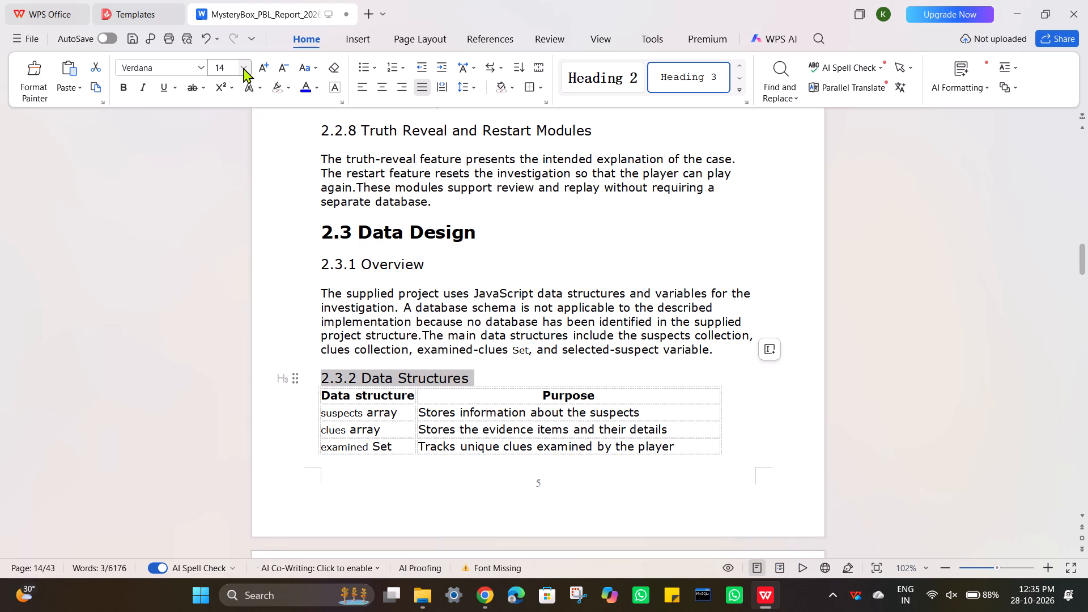
{"action": "left_click", "coordinate": [243, 67]}
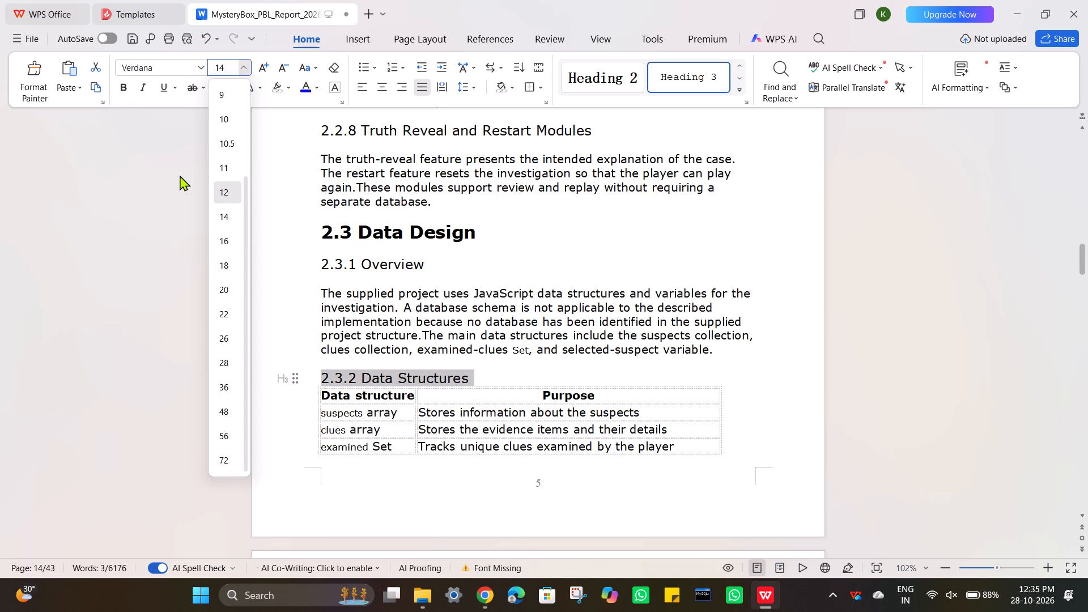
{"action": "left_click", "coordinate": [225, 189]}
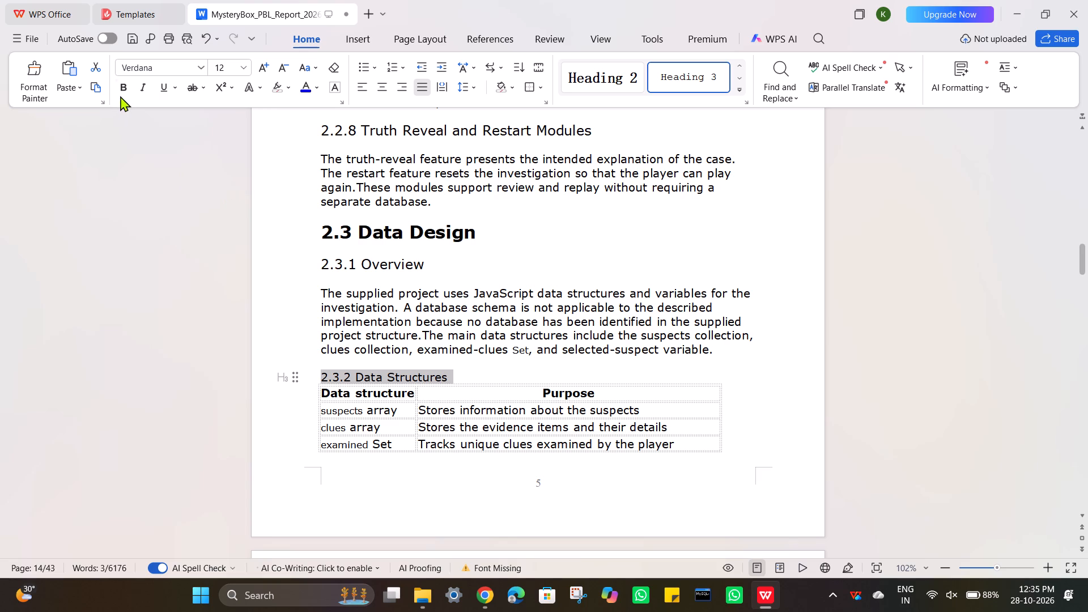
{"action": "left_click", "coordinate": [122, 88]}
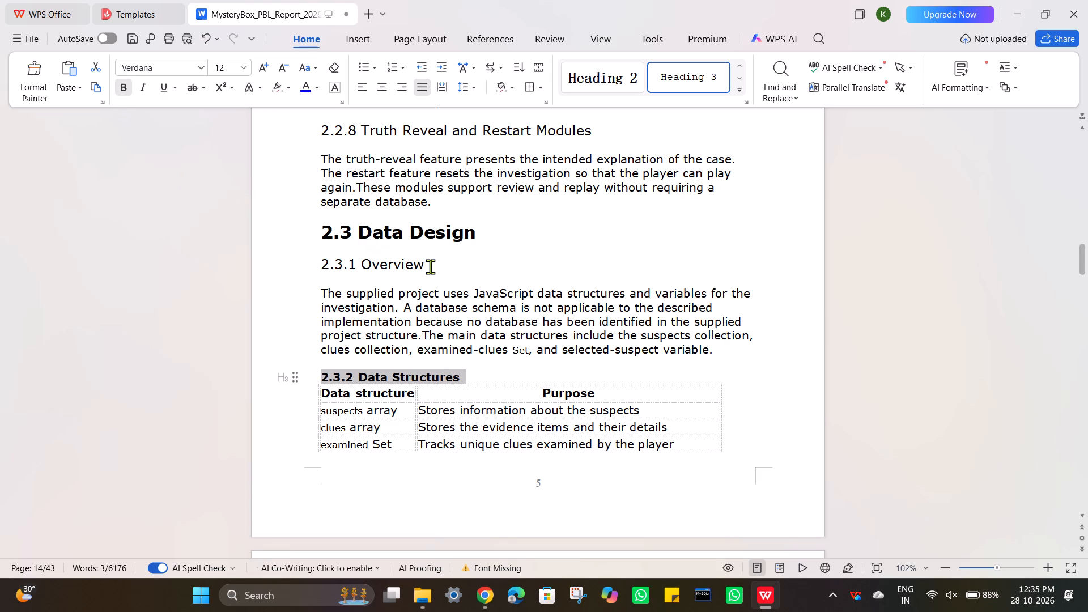
Set the 2.3.1 Overview heading in the Data Design section to font size 12 and make it bold.
{"action": "left_click_drag", "start_coordinate": [430, 267], "coordinate": [320, 261]}
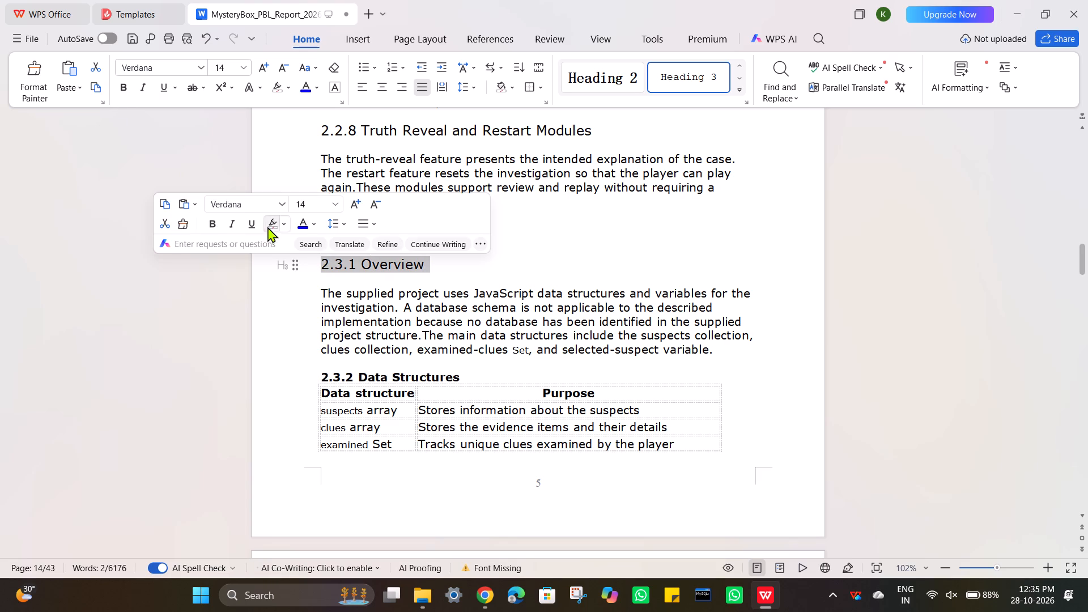
{"action": "left_click", "coordinate": [338, 204]}
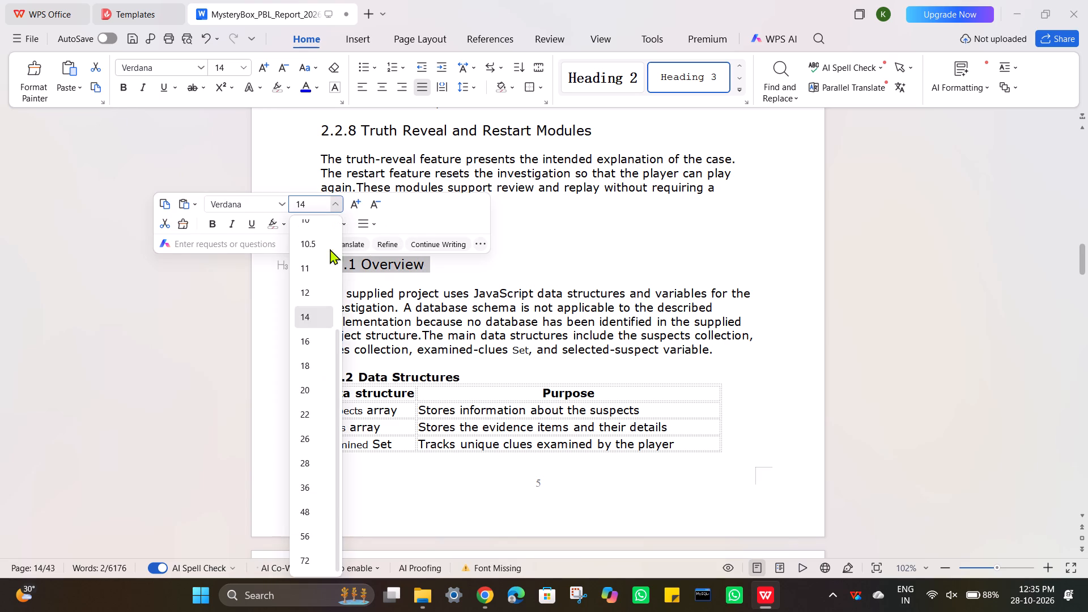
{"action": "left_click", "coordinate": [317, 290]}
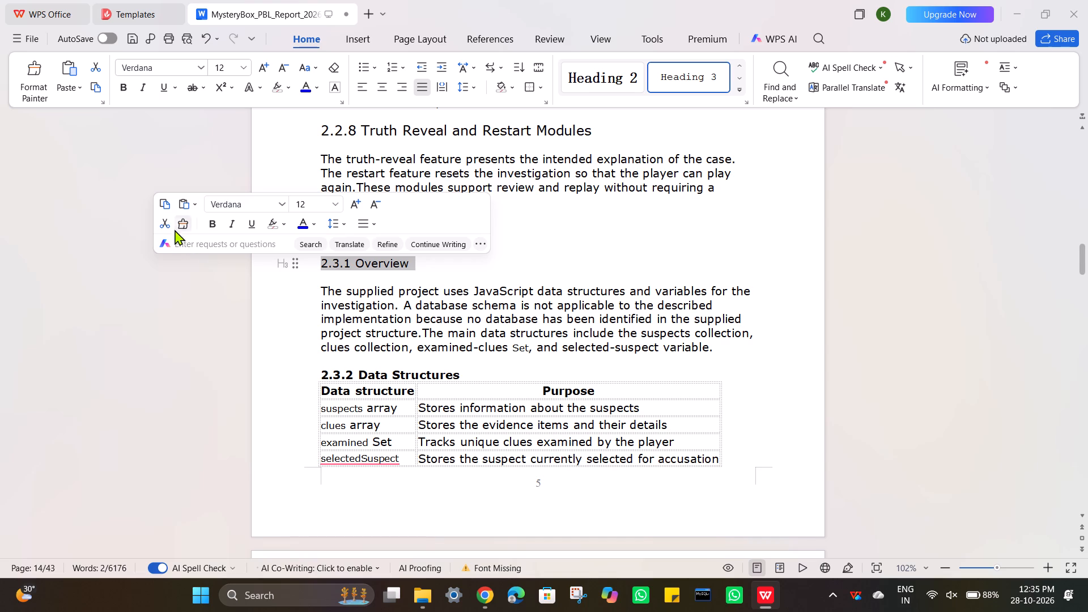
{"action": "left_click", "coordinate": [210, 223]}
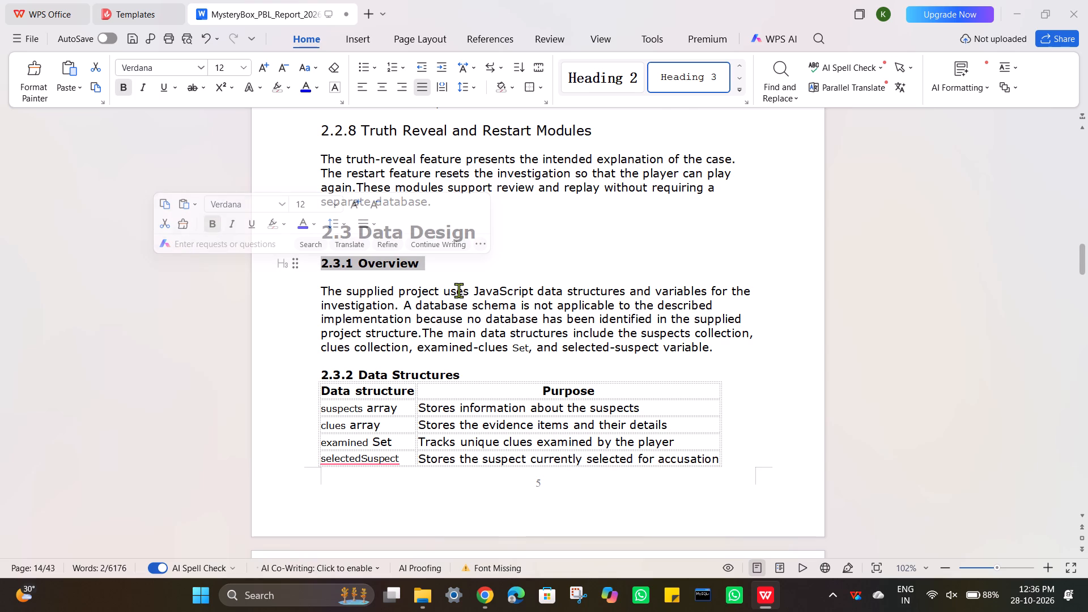
Set the 2.2.8 Truth Reveal and Restart Modules heading to font size 12 and make it bold.
{"action": "scroll", "coordinate": [458, 290], "scroll_direction": "up", "scroll_amount": 3}
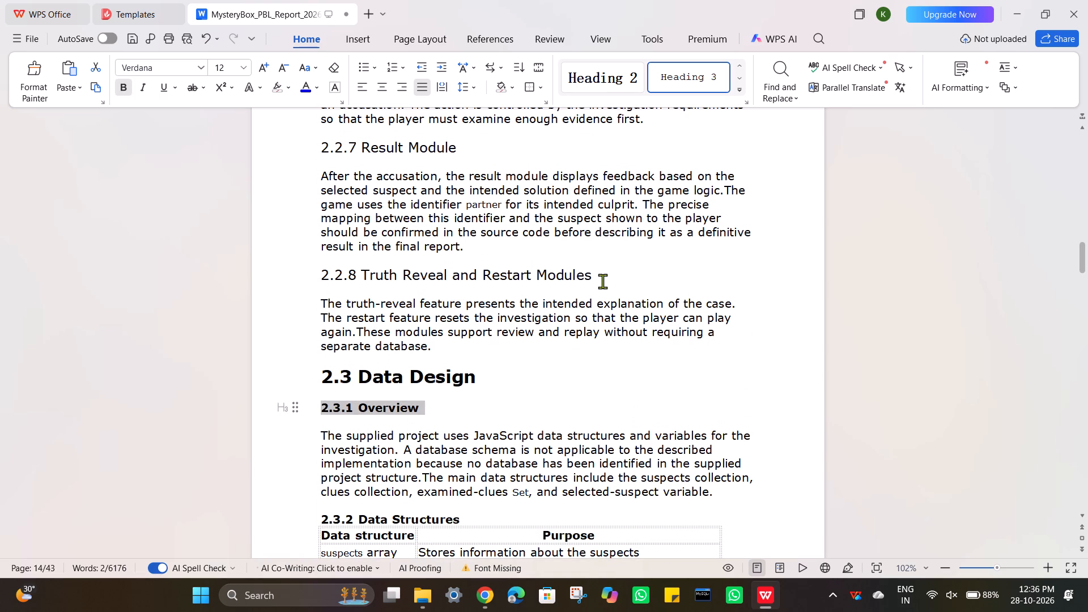
{"action": "left_click_drag", "start_coordinate": [602, 281], "coordinate": [319, 274]}
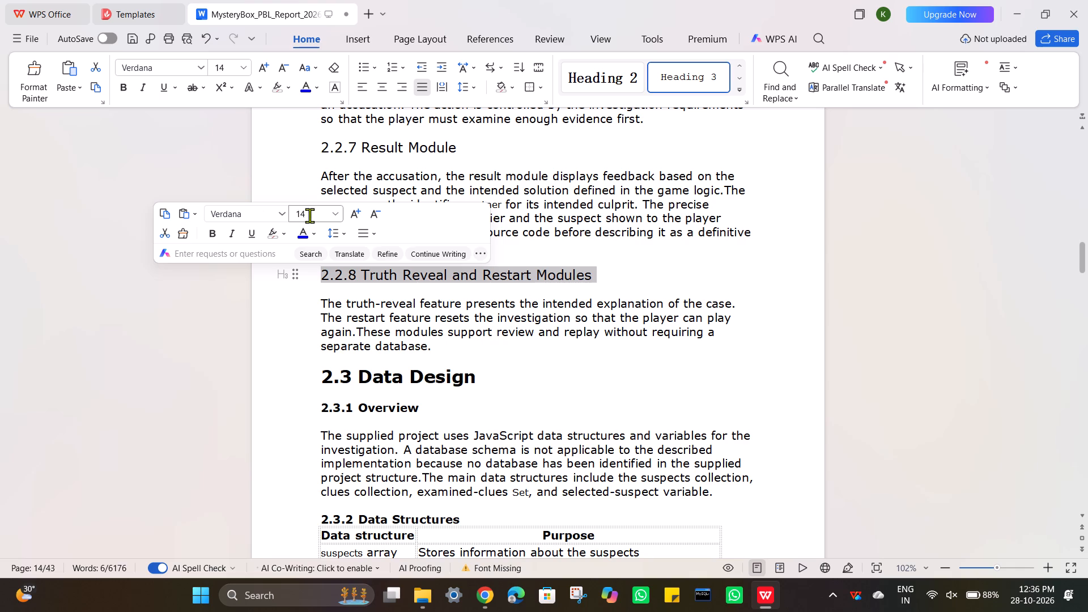
{"action": "left_click", "coordinate": [330, 214]}
{"action": "left_click", "coordinate": [333, 214]}
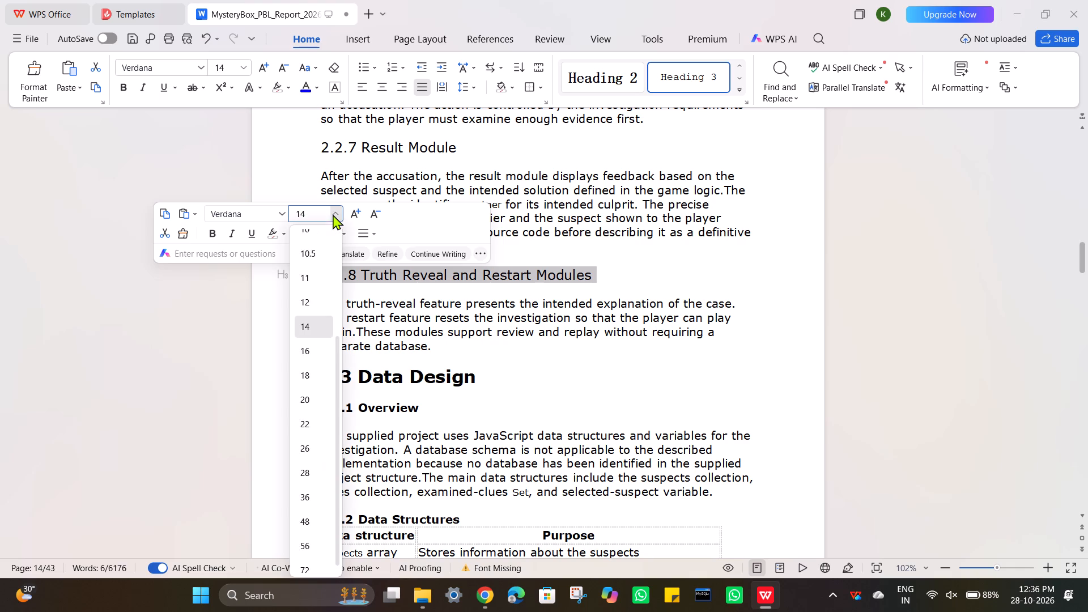
{"action": "left_click", "coordinate": [302, 308]}
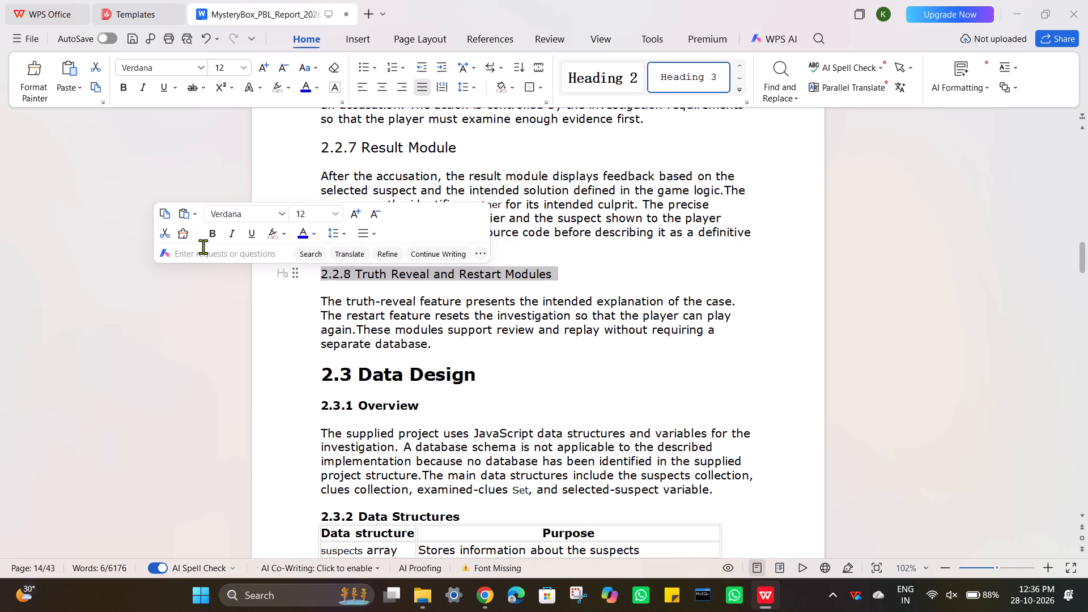
{"action": "left_click", "coordinate": [209, 237]}
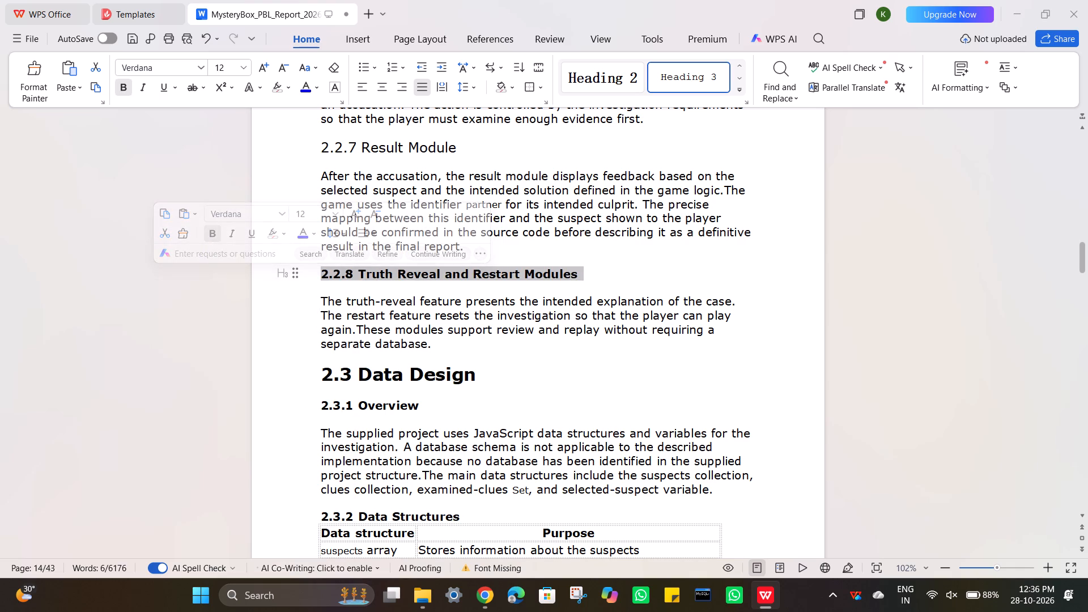
{"action": "left_click", "coordinate": [261, 313]}
Make the 2.2.7 Result Module heading bold and set its font size to 12.
{"action": "scroll", "coordinate": [414, 239], "scroll_direction": "up", "scroll_amount": 1}
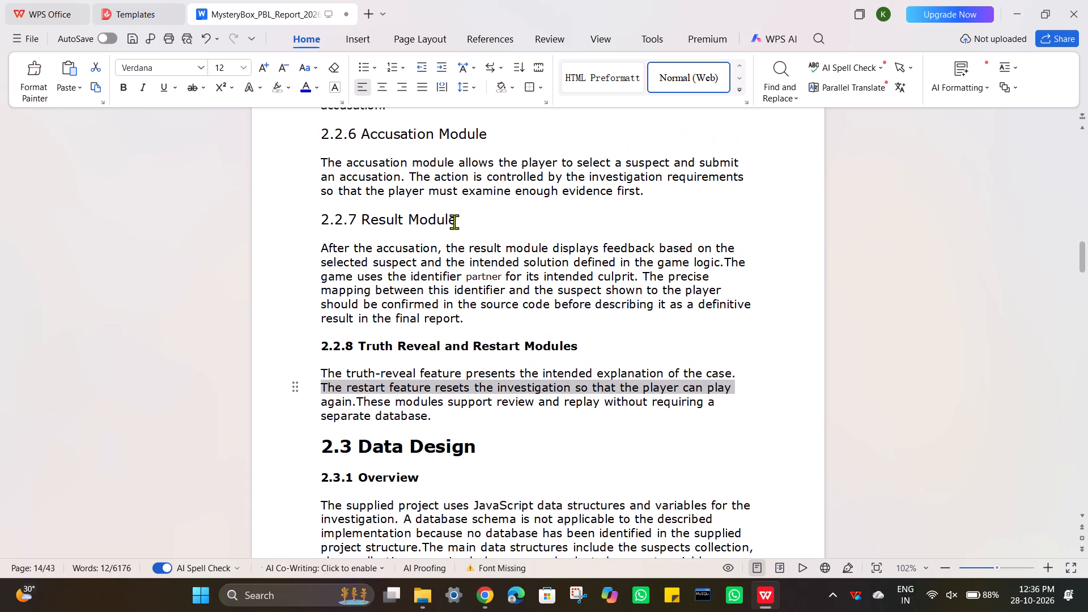
{"action": "left_click_drag", "start_coordinate": [458, 218], "coordinate": [316, 218]}
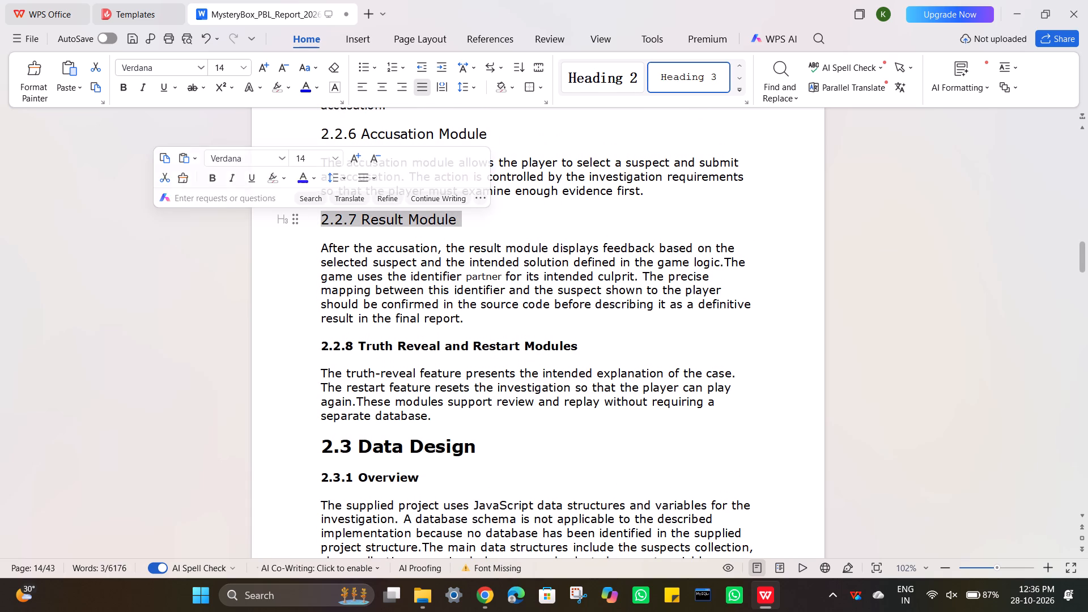
{"action": "left_click", "coordinate": [127, 88]}
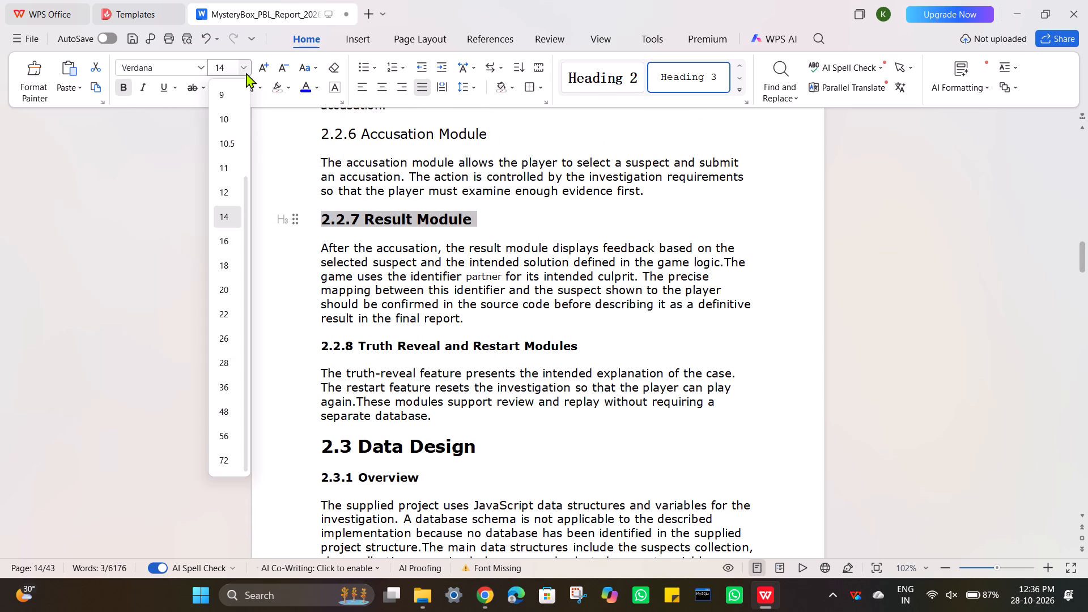
{"action": "left_click", "coordinate": [246, 73]}
{"action": "left_click", "coordinate": [228, 189]}
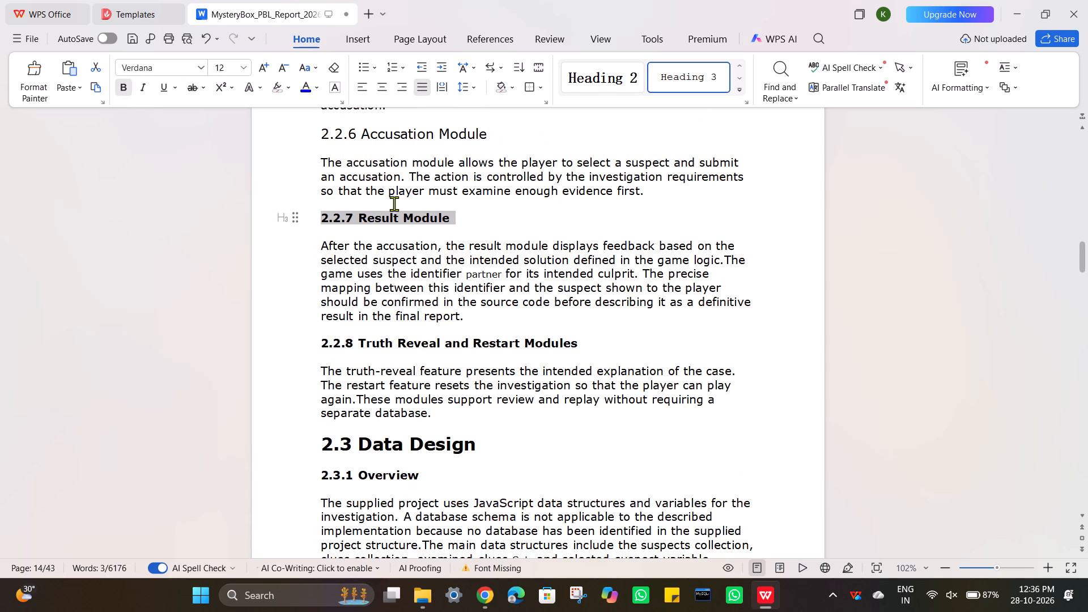
Set the 2.2.6 Accusation Module heading to font size 12 and make it bold.
{"action": "scroll", "coordinate": [458, 168], "scroll_direction": "up", "scroll_amount": 2}
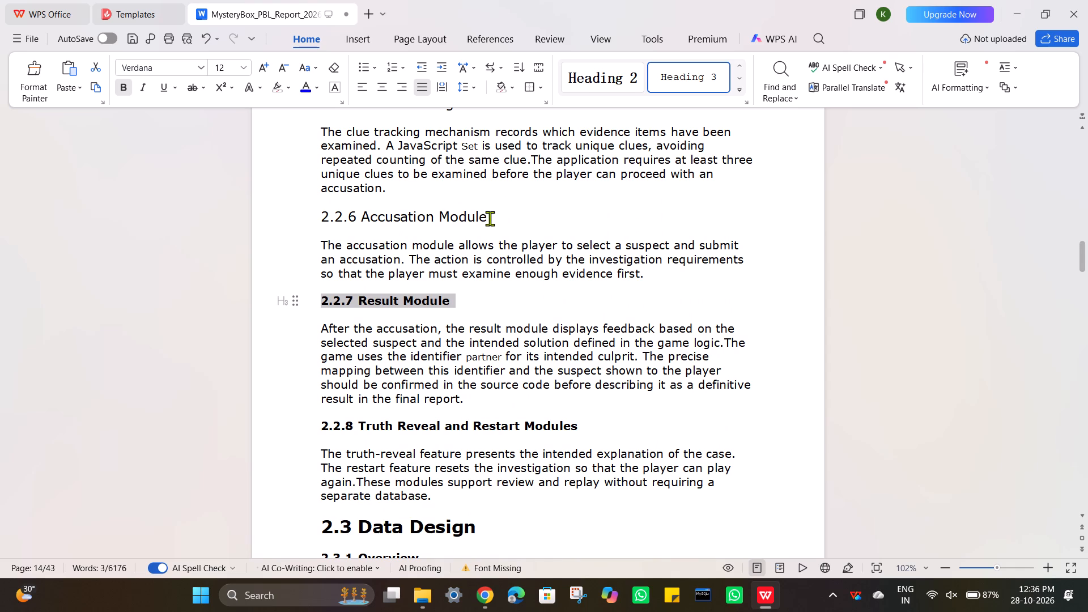
{"action": "left_click_drag", "start_coordinate": [489, 218], "coordinate": [311, 218]}
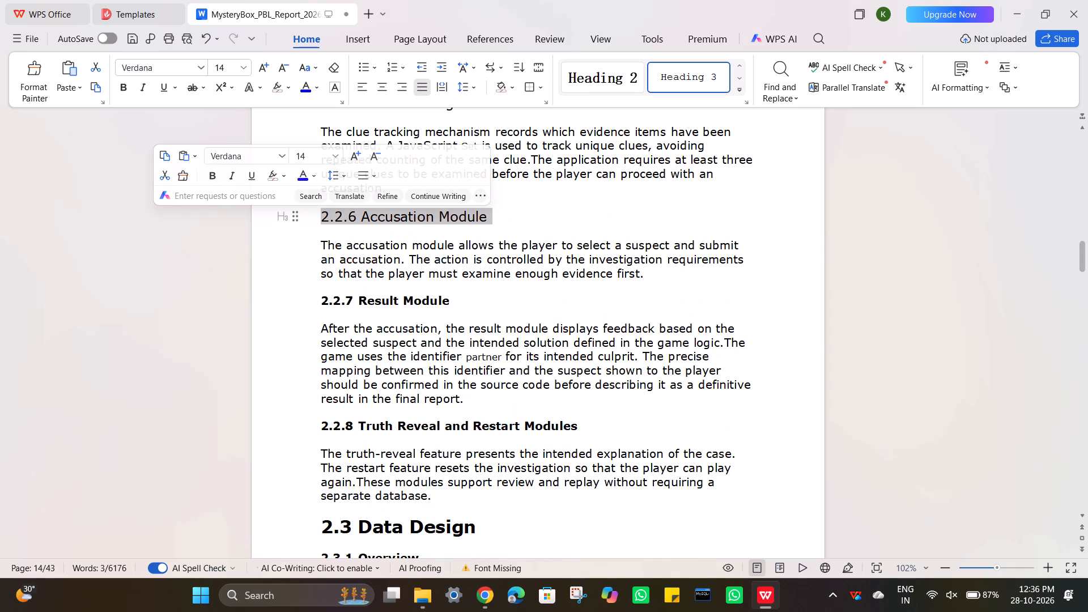
{"action": "left_click", "coordinate": [244, 69]}
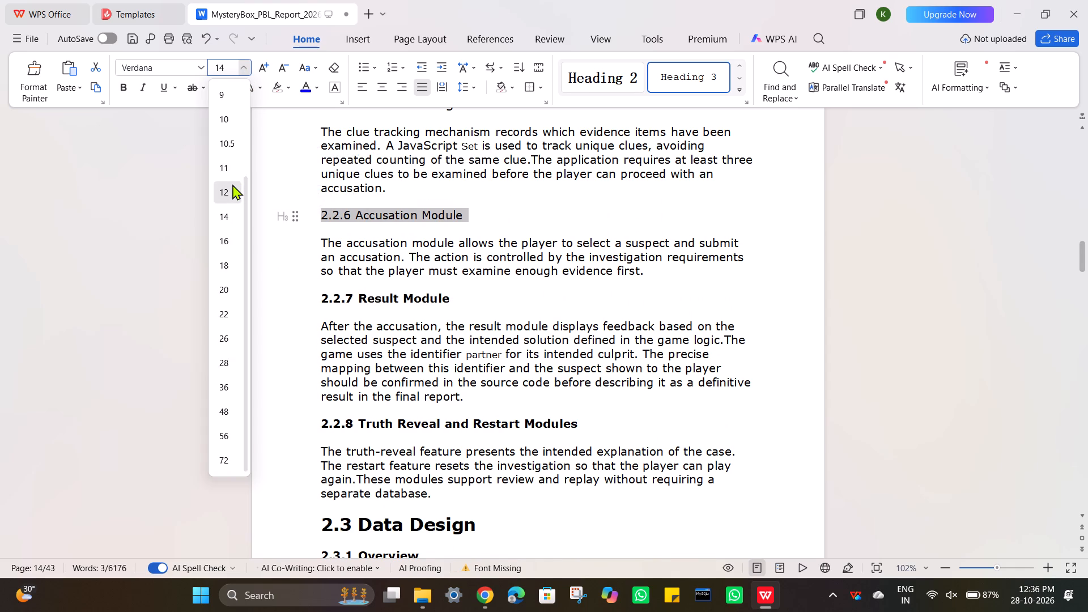
{"action": "left_click", "coordinate": [232, 184]}
{"action": "left_click", "coordinate": [127, 82]}
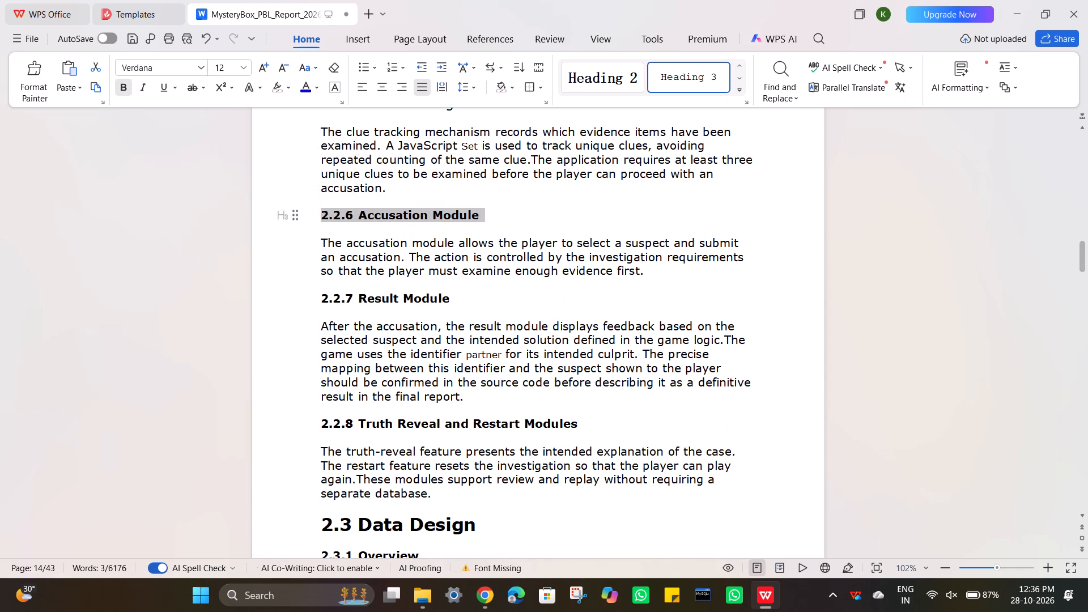
Set the 2.2.5 Clue Tracking Module heading to font size 12 and make it bold.
{"action": "scroll", "coordinate": [343, 226], "scroll_direction": "up", "scroll_amount": 3}
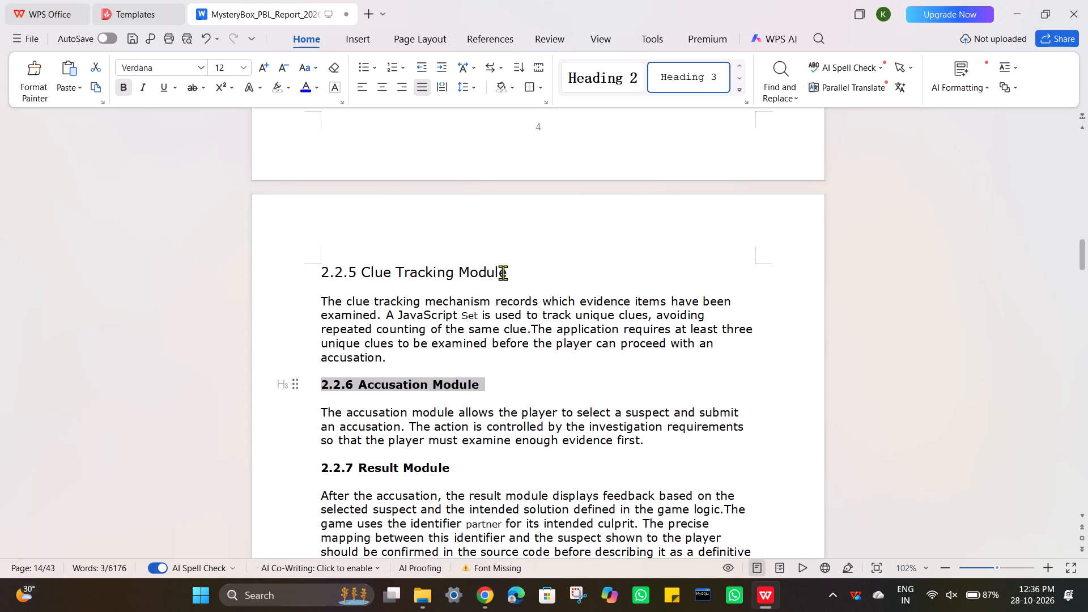
{"action": "left_click_drag", "start_coordinate": [512, 271], "coordinate": [311, 262]}
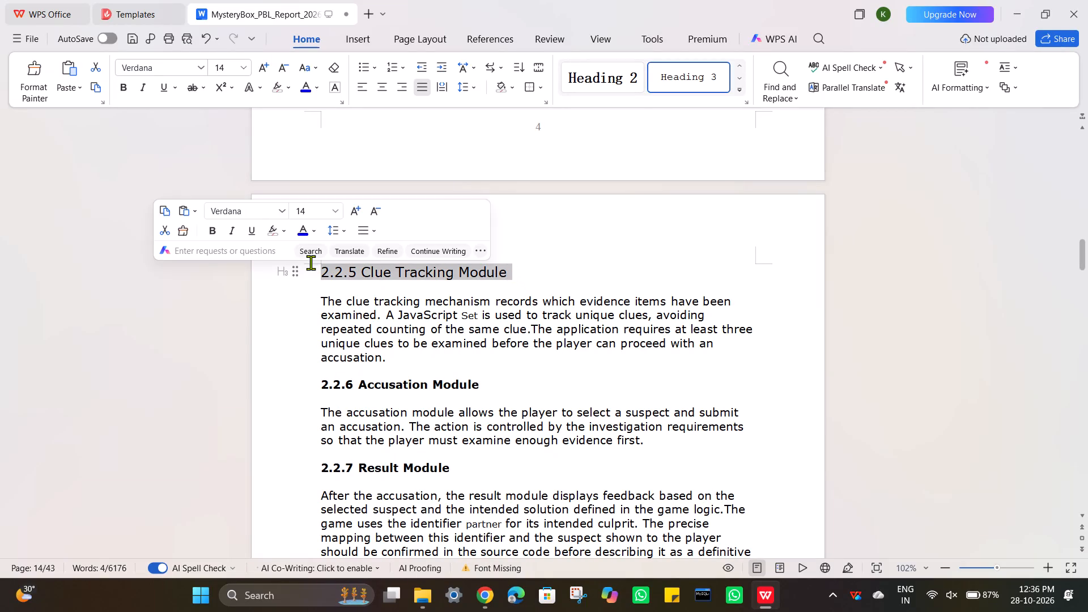
{"action": "left_click", "coordinate": [245, 66]}
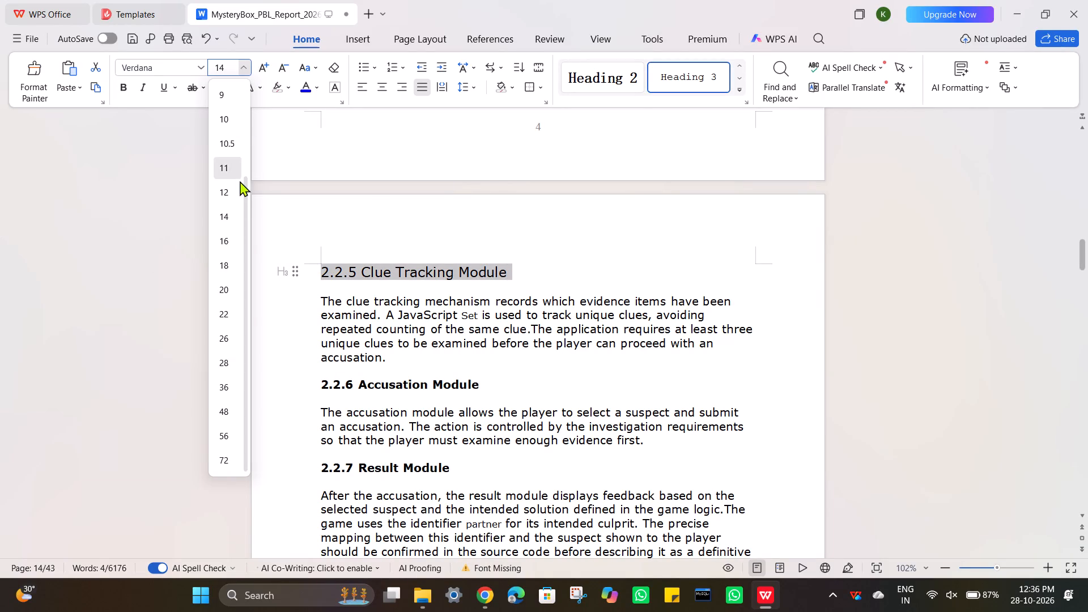
{"action": "left_click", "coordinate": [230, 192]}
{"action": "left_click", "coordinate": [122, 80]}
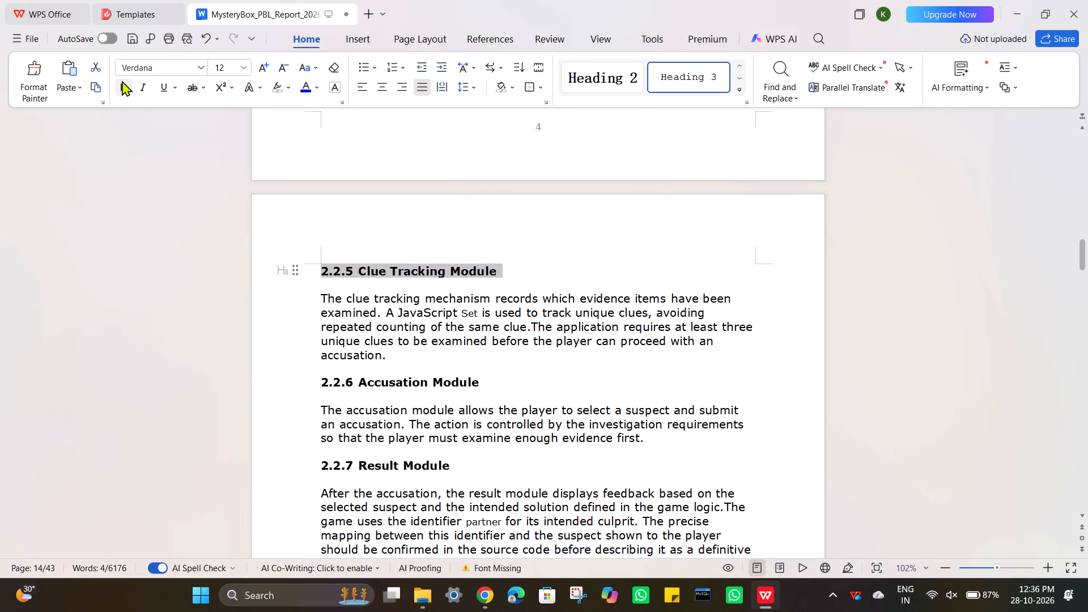
Set the 2.2.4 Evidence Module heading to font size 12 and make it bold.
{"action": "scroll", "coordinate": [301, 148], "scroll_direction": "up", "scroll_amount": 4}
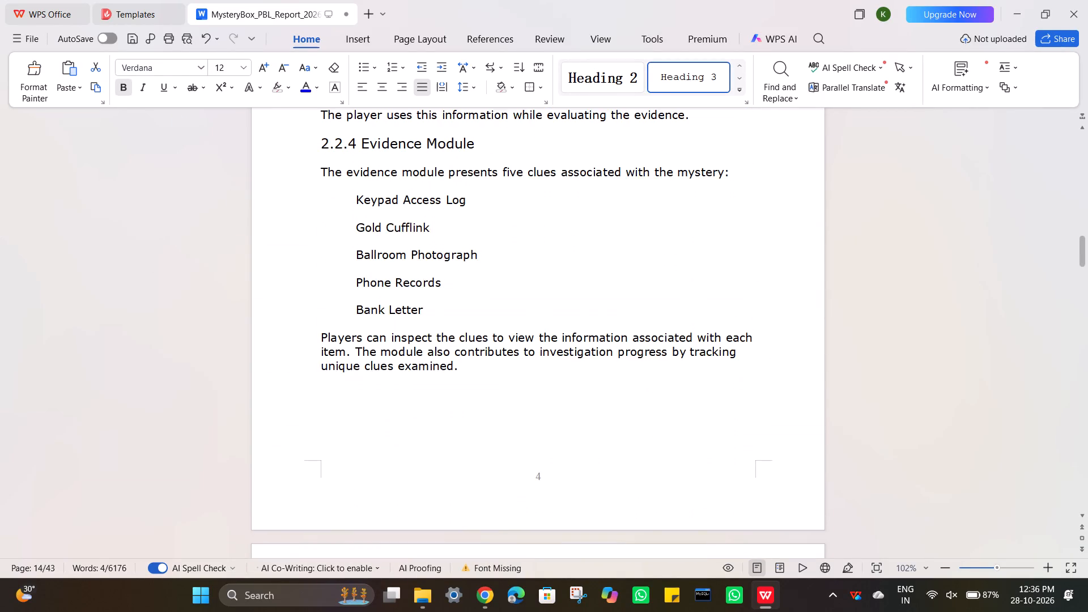
{"action": "scroll", "coordinate": [301, 148], "scroll_direction": "up", "scroll_amount": 1}
{"action": "left_click_drag", "start_coordinate": [479, 176], "coordinate": [318, 178]}
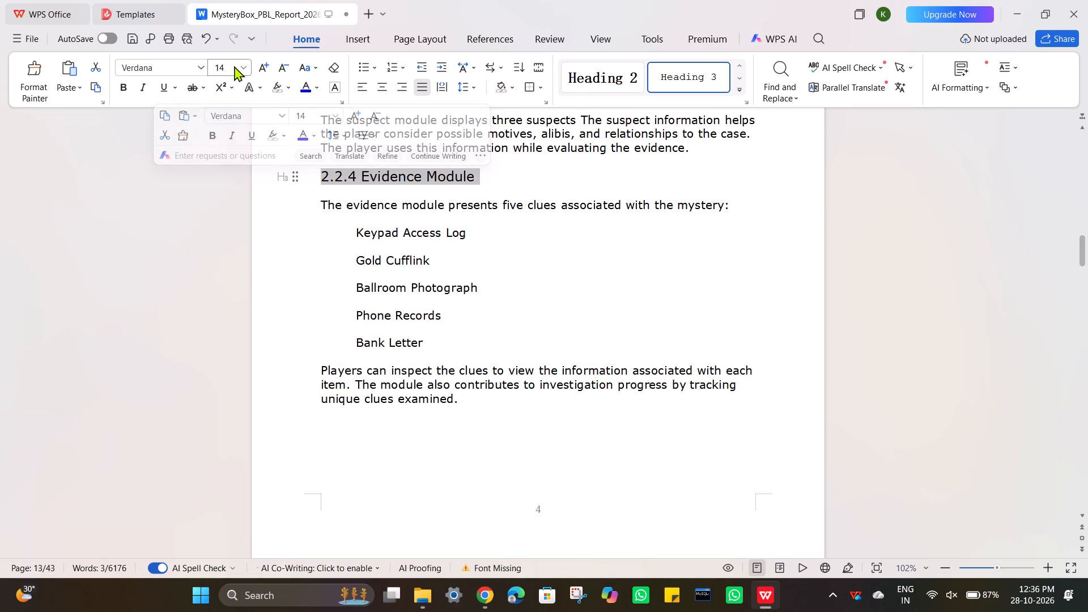
{"action": "left_click", "coordinate": [237, 70]}
{"action": "left_click", "coordinate": [244, 61]}
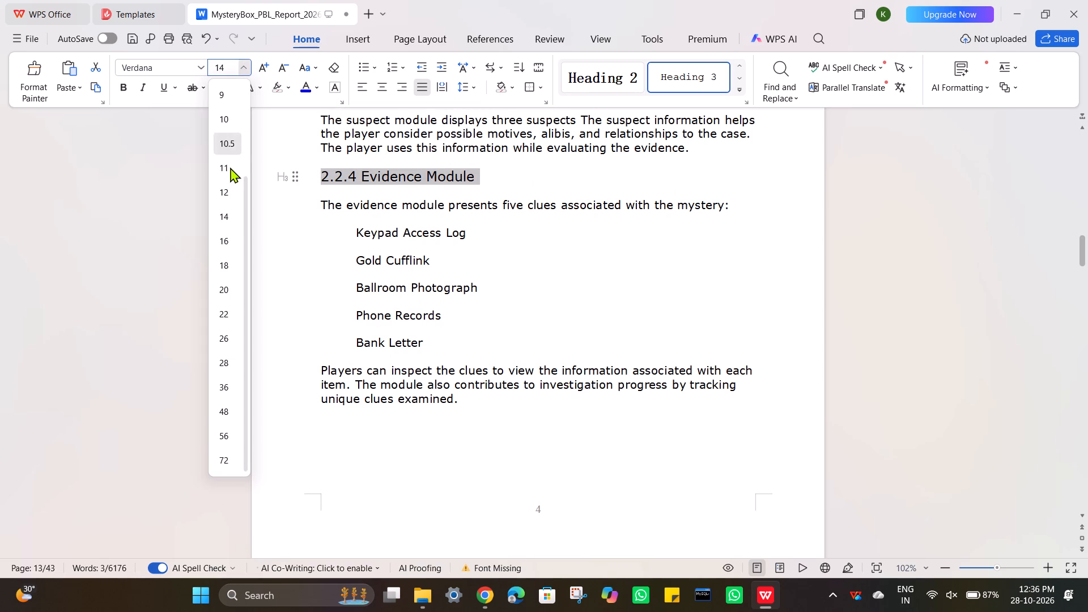
{"action": "left_click", "coordinate": [233, 182]}
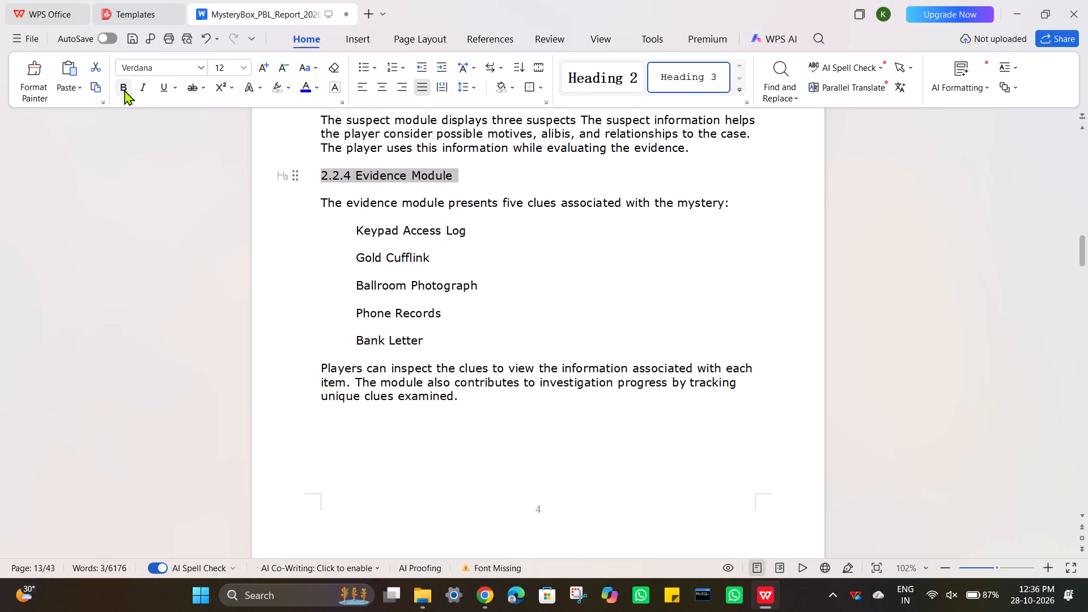
{"action": "left_click", "coordinate": [124, 90]}
Set the 2.2.3 Suspect Module heading to font size 12 and make it bold.
{"action": "scroll", "coordinate": [433, 239], "scroll_direction": "up", "scroll_amount": 3}
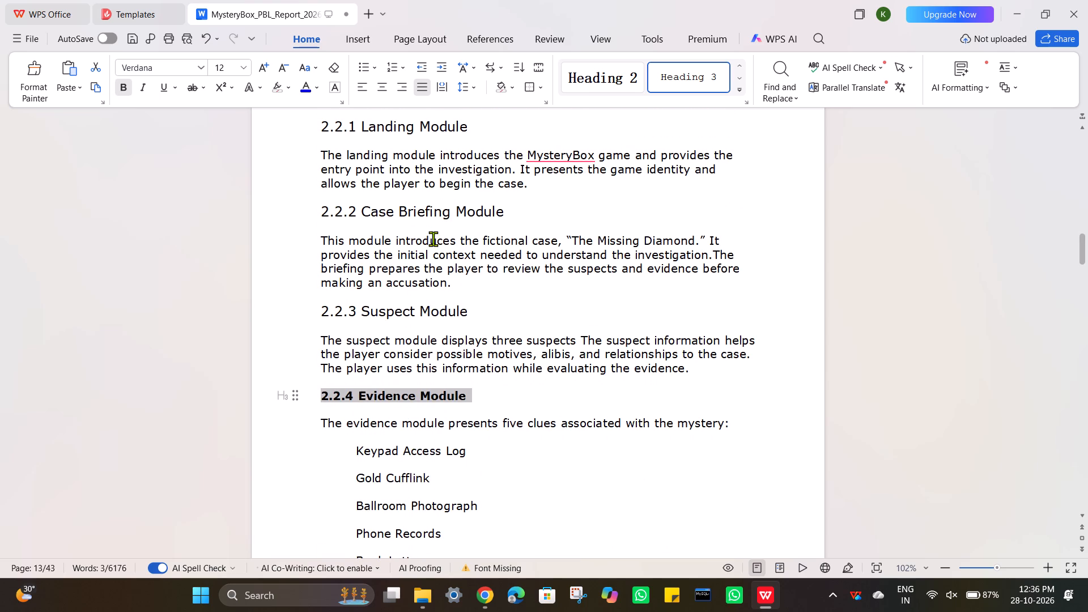
{"action": "left_click_drag", "start_coordinate": [474, 317], "coordinate": [303, 313]}
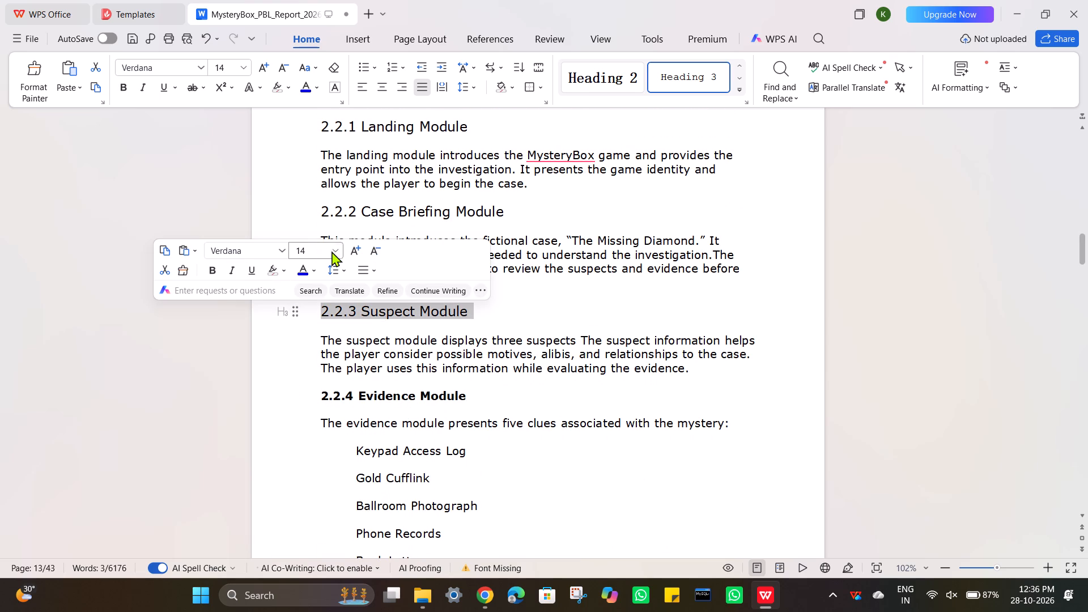
{"action": "left_click", "coordinate": [333, 251]}
{"action": "left_click", "coordinate": [322, 346]}
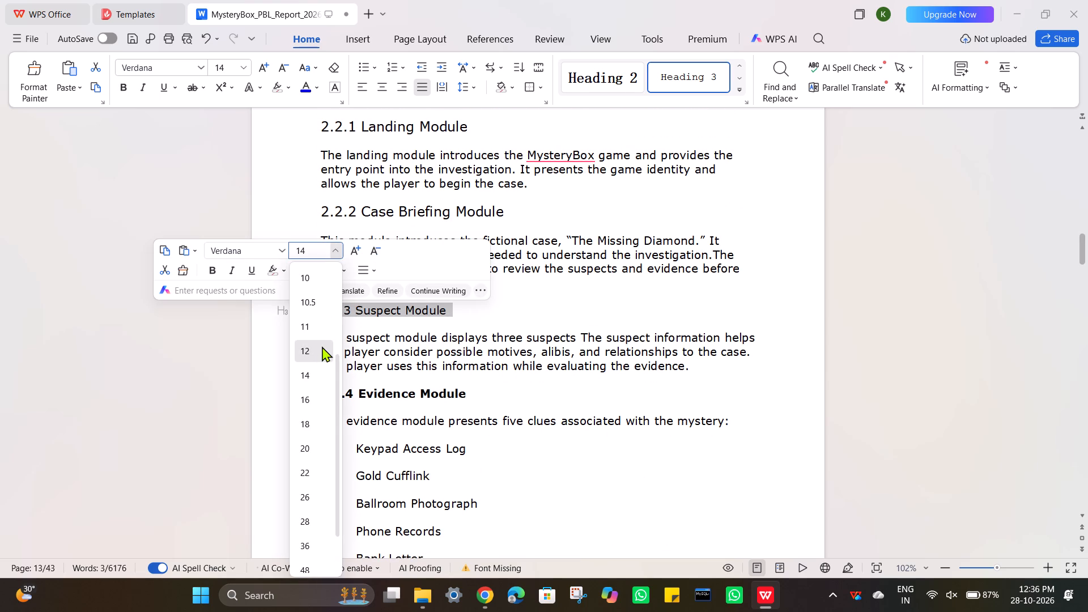
{"action": "left_click", "coordinate": [214, 268]}
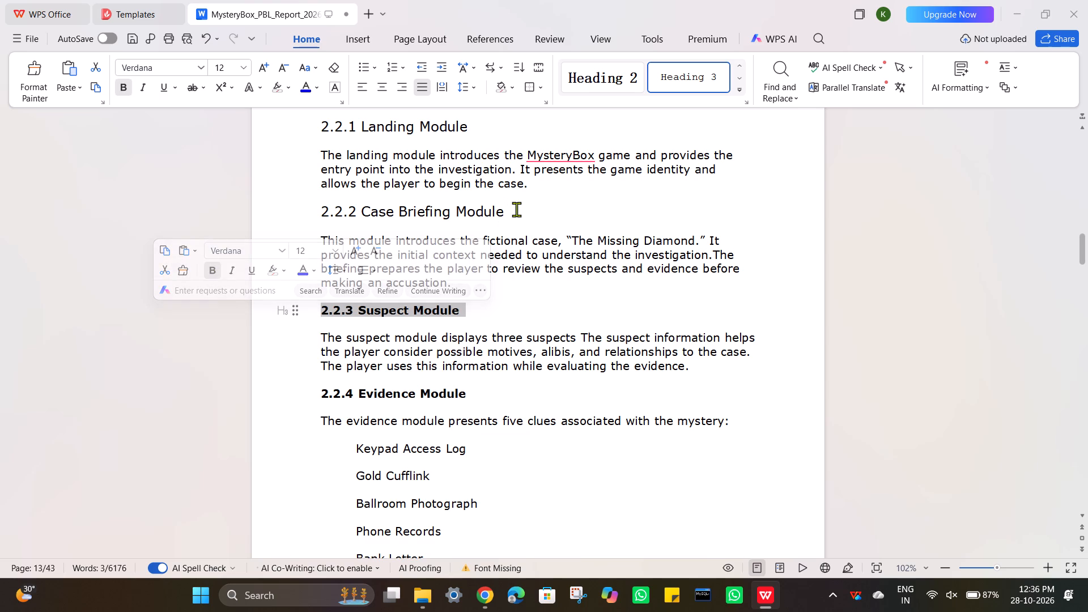
Set the 2.2.2 Case Briefing Module heading to font size 12 and make it bold.
{"action": "left_click_drag", "start_coordinate": [516, 209], "coordinate": [316, 207]}
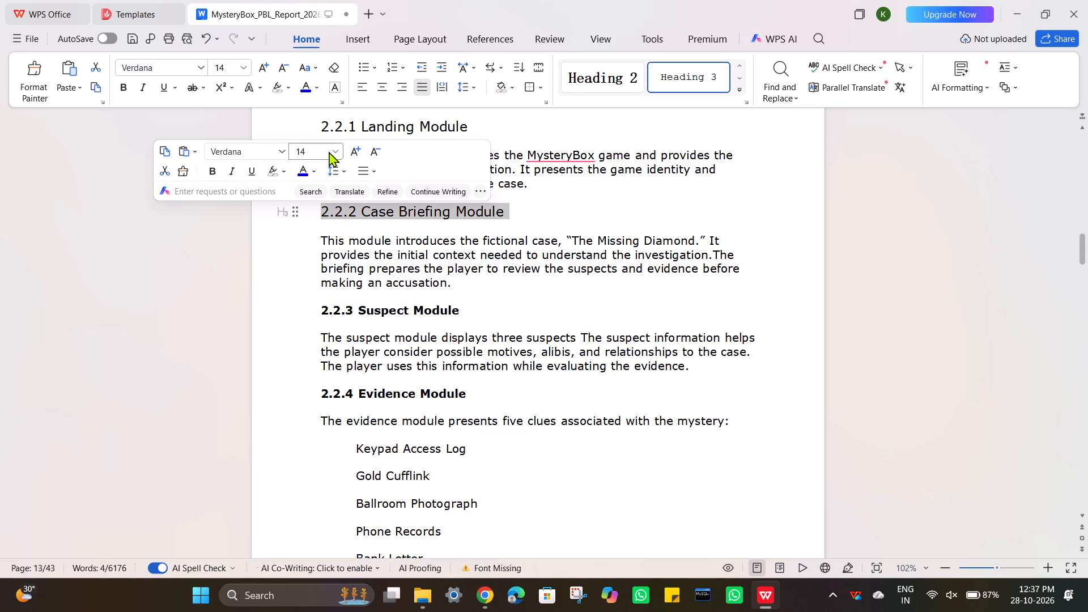
{"action": "left_click", "coordinate": [333, 151]}
{"action": "left_click", "coordinate": [312, 269]}
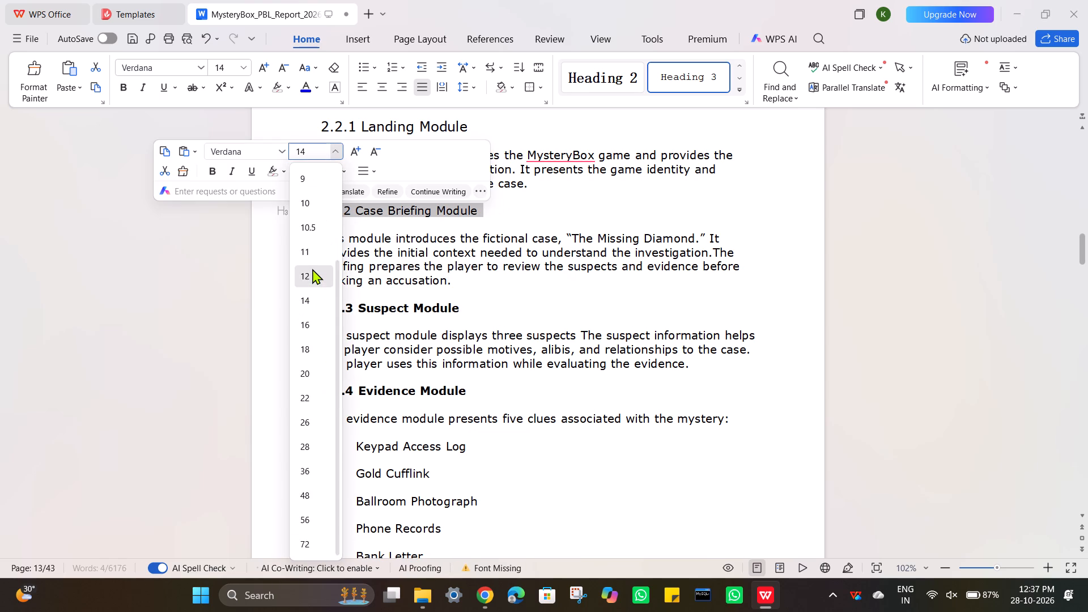
{"action": "left_click", "coordinate": [208, 171]}
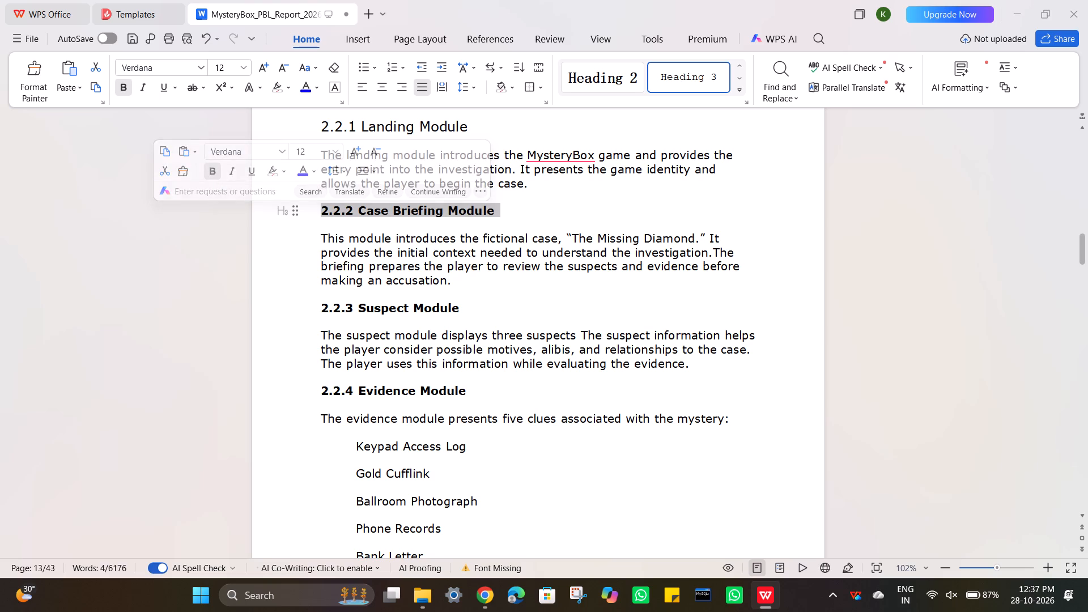
{"action": "left_click", "coordinate": [277, 240]}
Set the 2.2.1 Landing Module heading to font size 12 and make it bold.
{"action": "scroll", "coordinate": [277, 240], "scroll_direction": "up", "scroll_amount": 2}
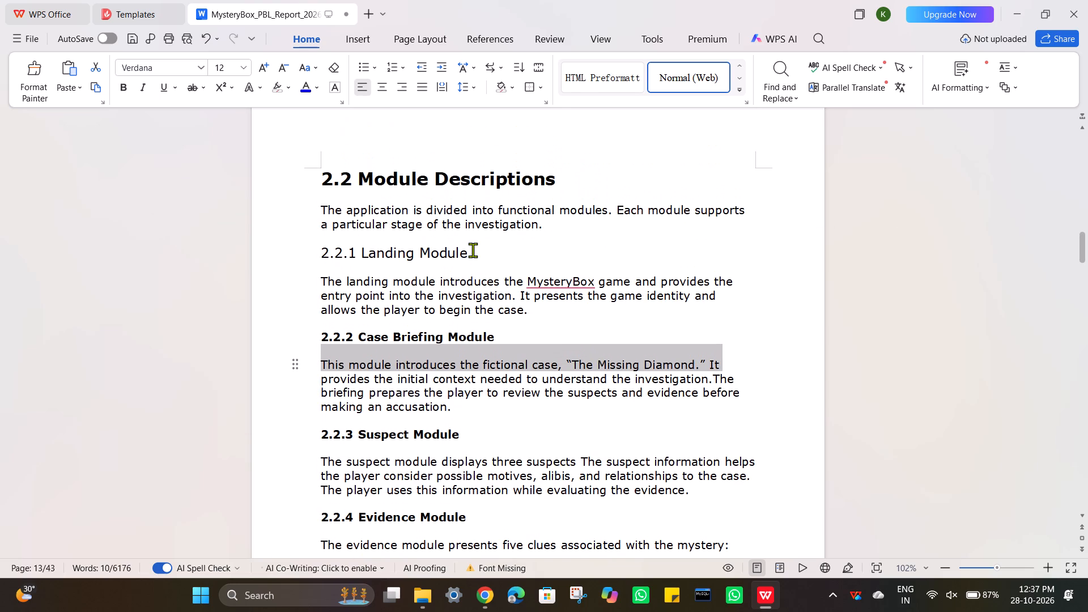
{"action": "left_click_drag", "start_coordinate": [473, 250], "coordinate": [317, 260]}
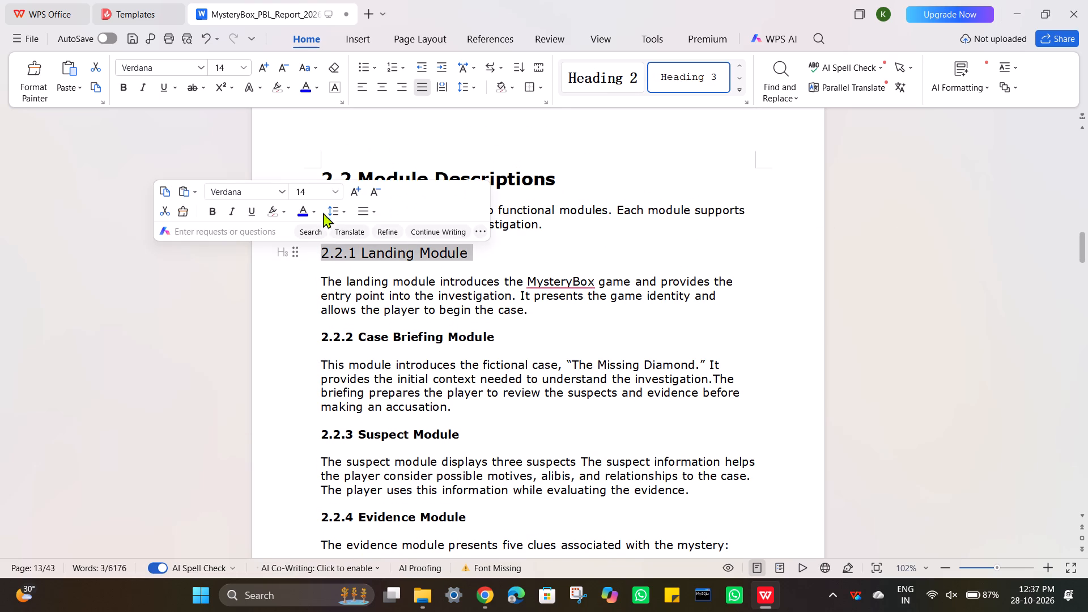
{"action": "left_click", "coordinate": [334, 197]}
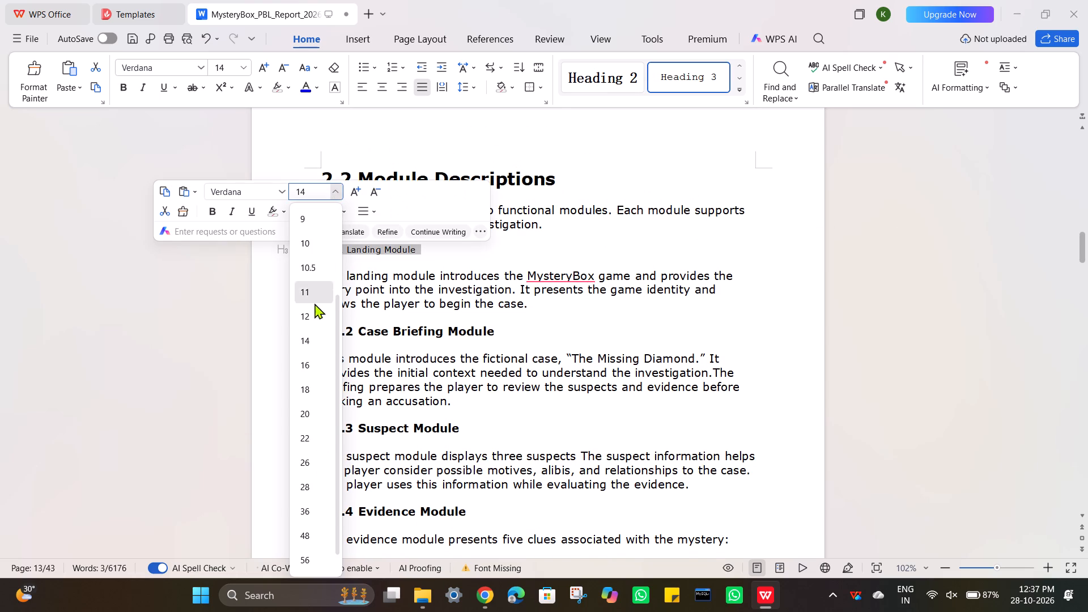
{"action": "left_click", "coordinate": [312, 320]}
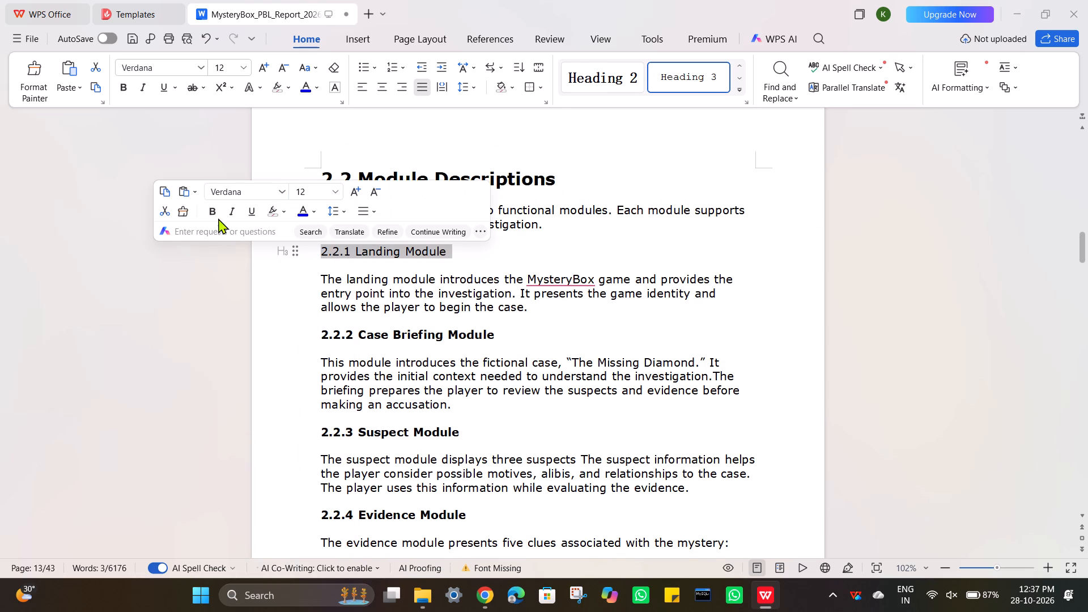
{"action": "left_click", "coordinate": [209, 212]}
{"action": "left_click", "coordinate": [210, 277]}
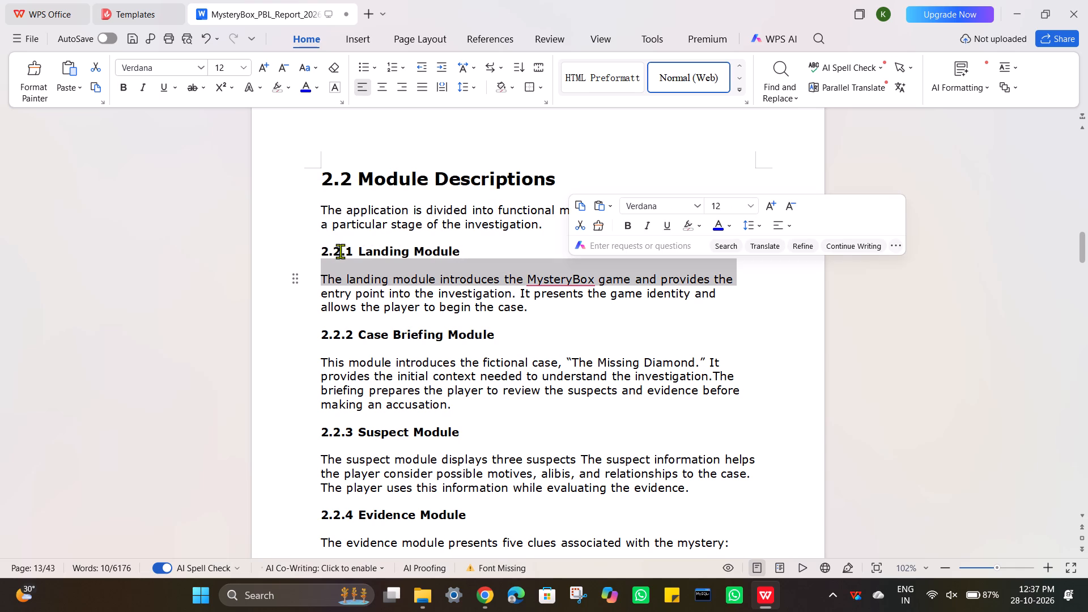
Set the 2.1.2 Architecture Explanation heading to font size 12 and make it bold.
{"action": "scroll", "coordinate": [342, 250], "scroll_direction": "up", "scroll_amount": 7}
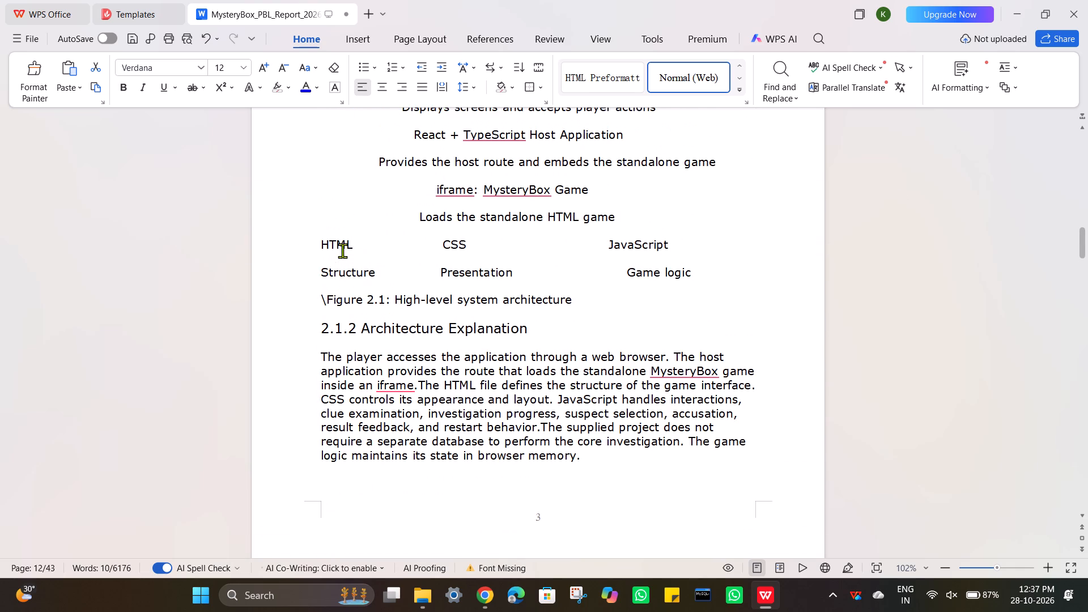
{"action": "scroll", "coordinate": [358, 300], "scroll_direction": "up", "scroll_amount": 1}
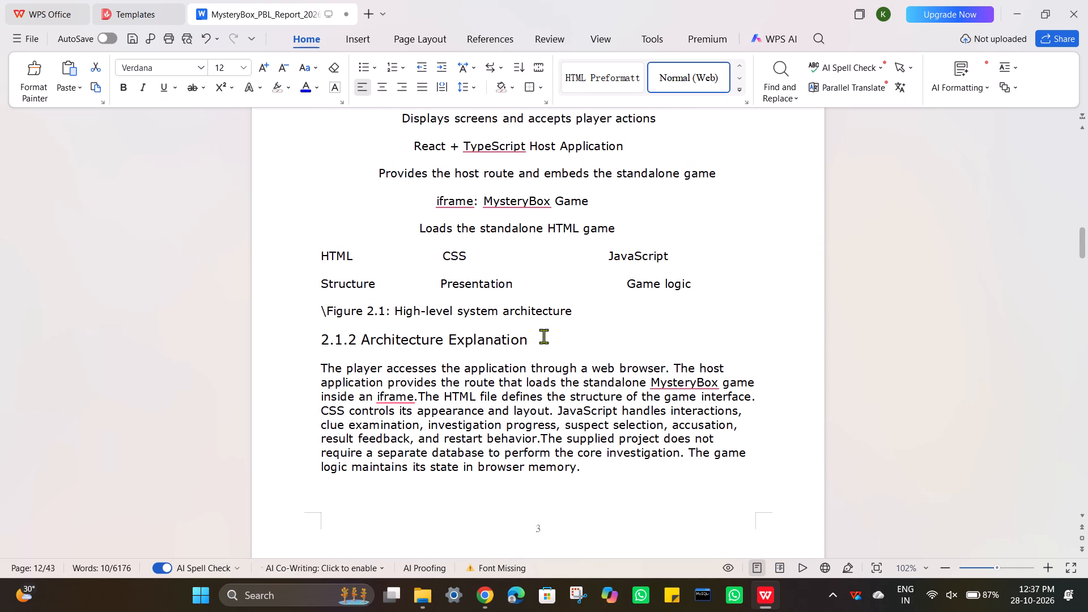
{"action": "left_click_drag", "start_coordinate": [539, 339], "coordinate": [320, 343]}
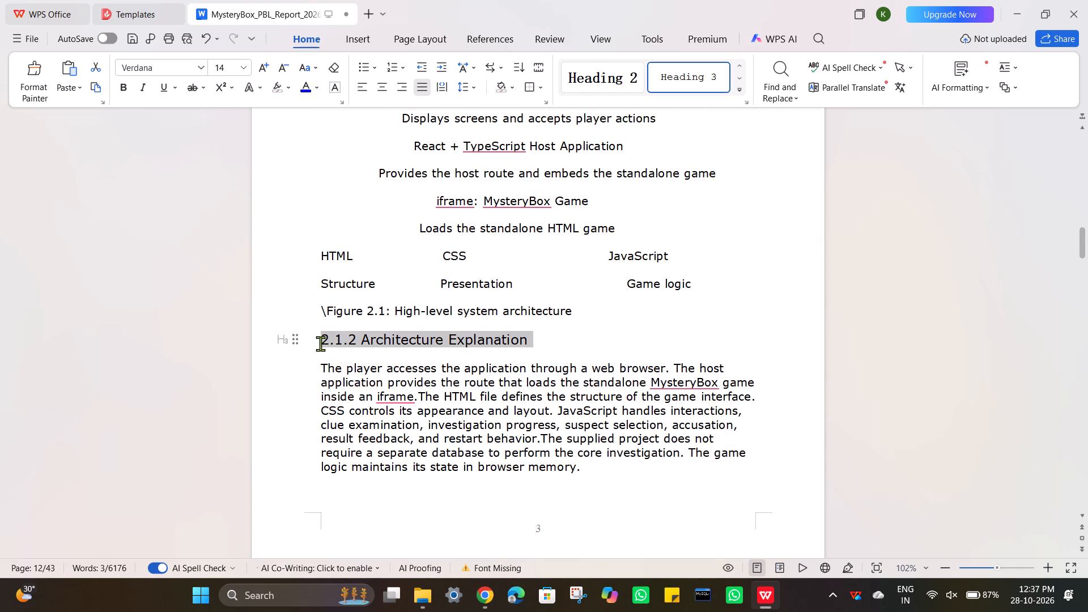
{"action": "left_click_drag", "start_coordinate": [320, 343], "coordinate": [319, 342]}
{"action": "left_click", "coordinate": [322, 278]}
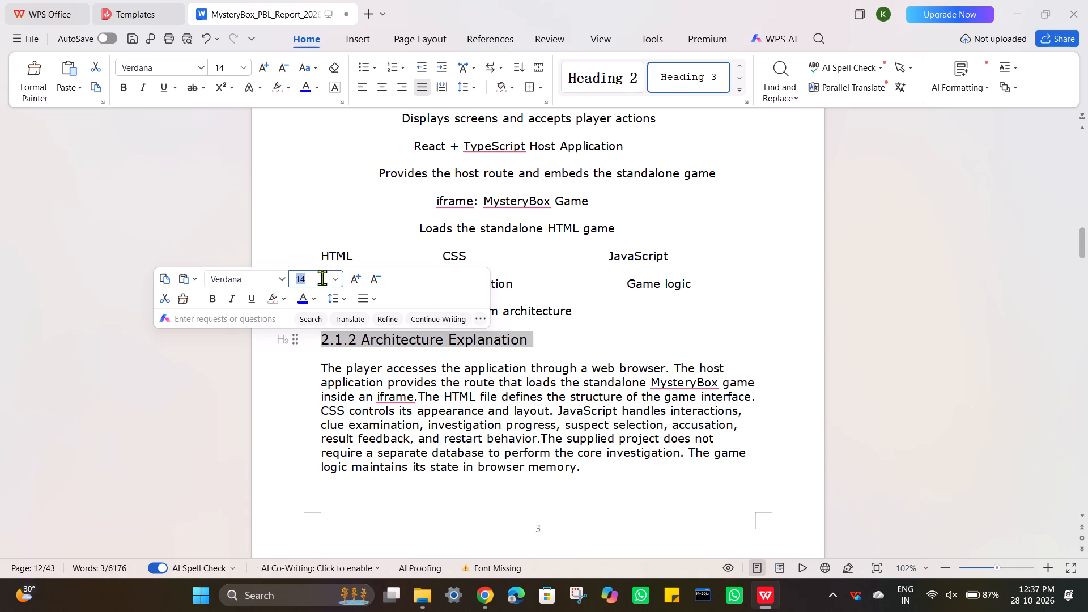
{"action": "left_click", "coordinate": [341, 282]}
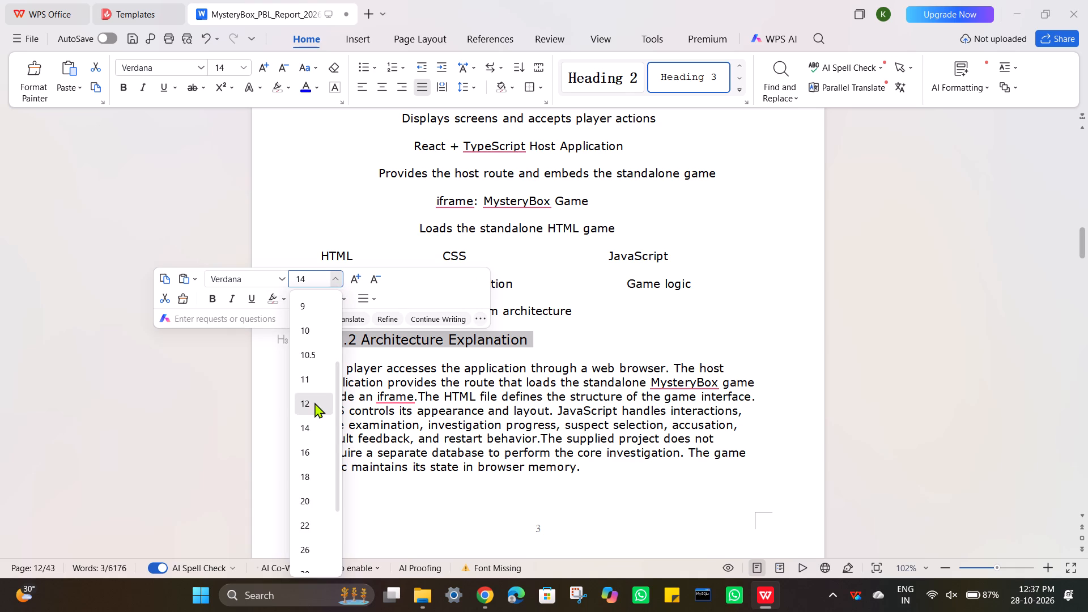
{"action": "left_click", "coordinate": [315, 401]}
{"action": "left_click", "coordinate": [216, 297]}
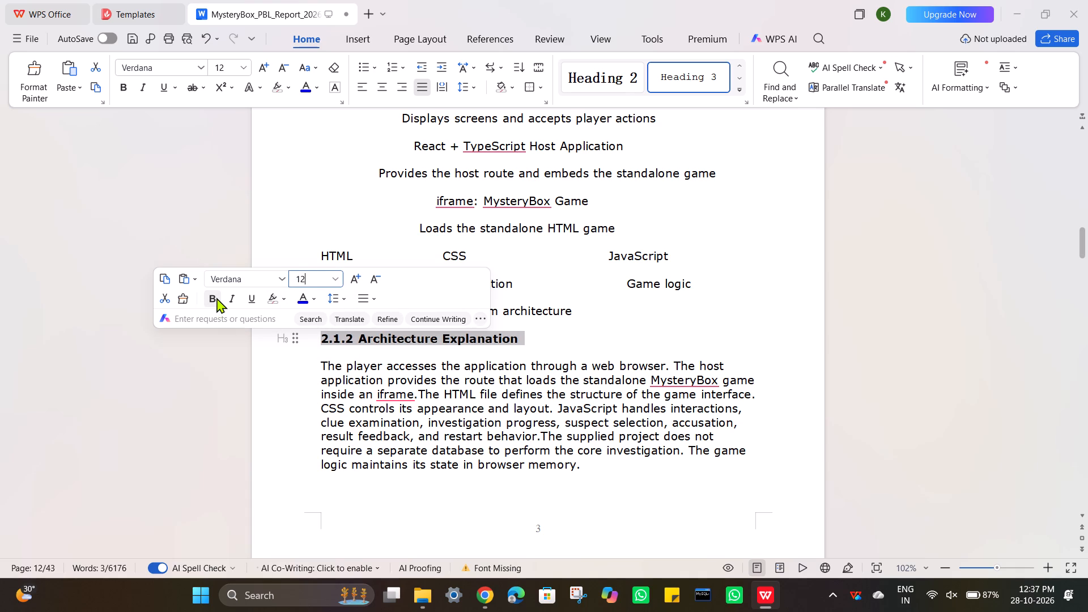
{"action": "left_click", "coordinate": [704, 296]}
Set the 2.1.1 Architecture Diagram heading to font size 12 and make it bold.
{"action": "scroll", "coordinate": [704, 296], "scroll_direction": "up", "scroll_amount": 2}
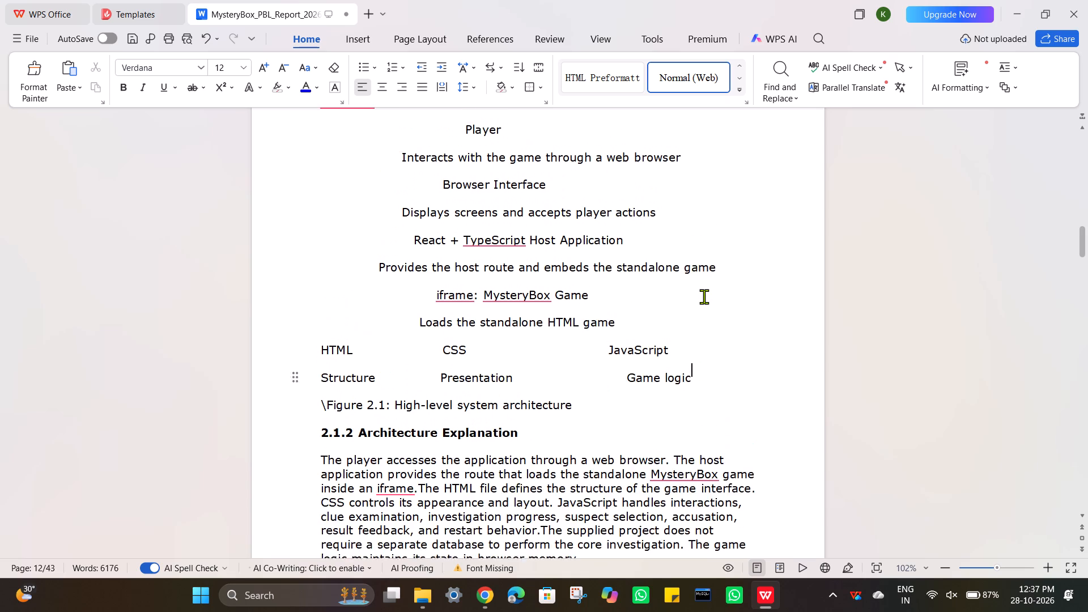
{"action": "scroll", "coordinate": [704, 296], "scroll_direction": "up", "scroll_amount": 3}
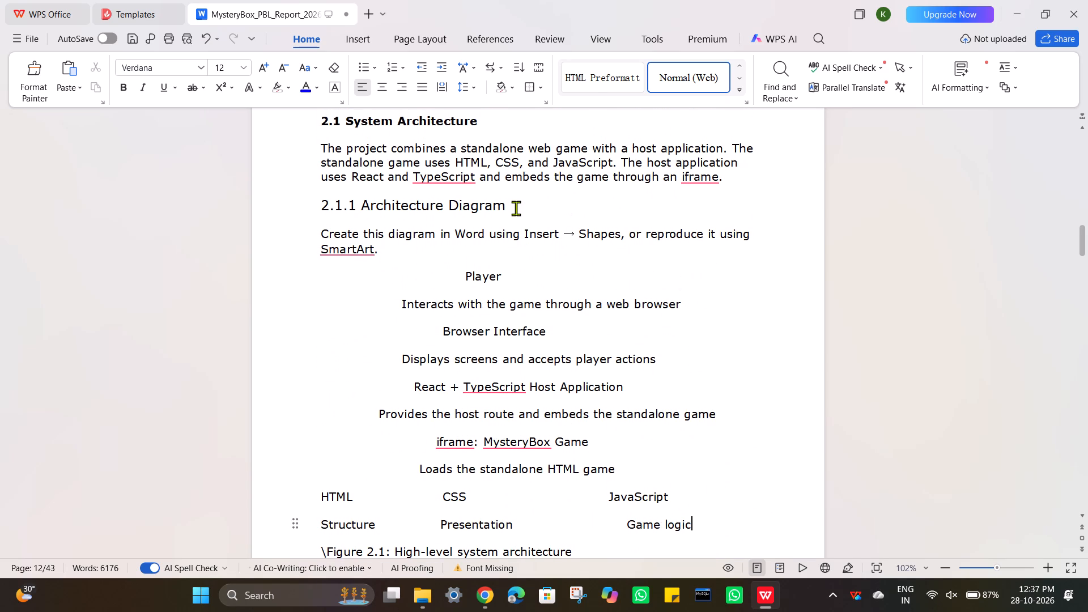
{"action": "left_click_drag", "start_coordinate": [515, 208], "coordinate": [314, 206]}
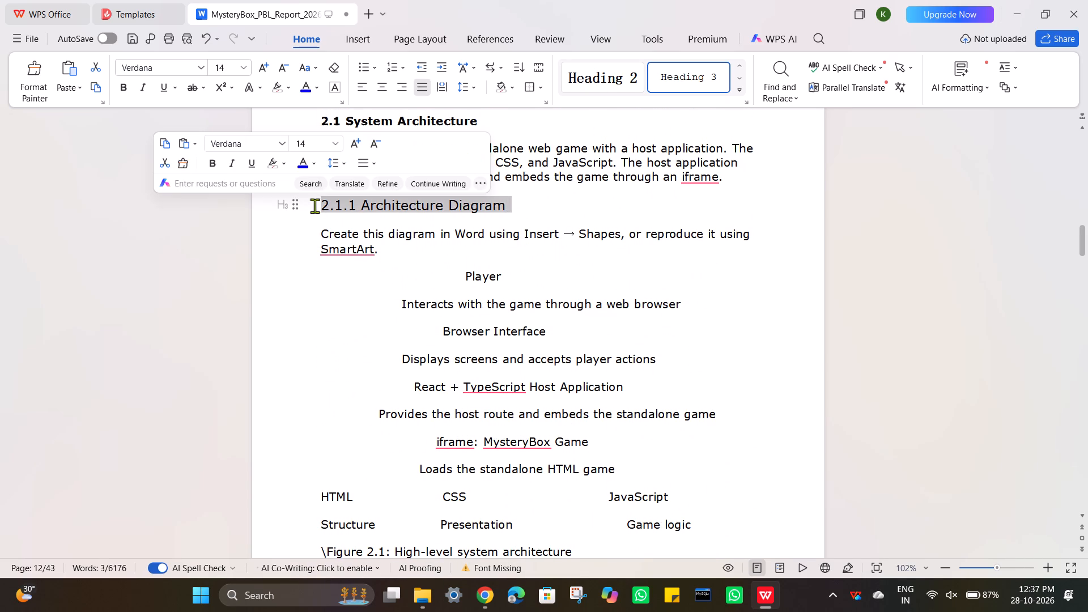
{"action": "left_click", "coordinate": [334, 148]}
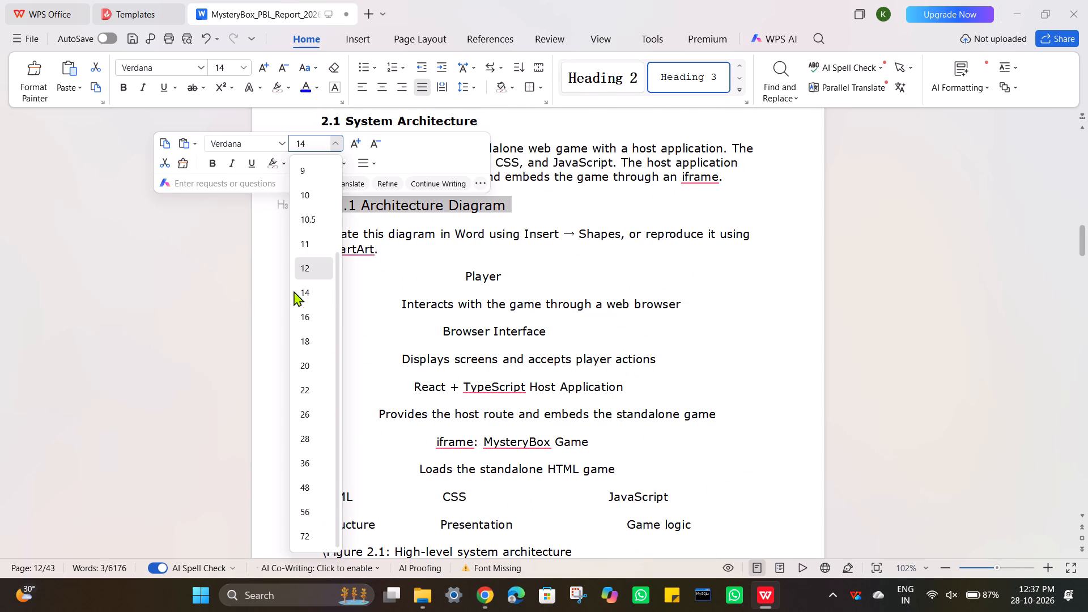
{"action": "left_click", "coordinate": [315, 274]}
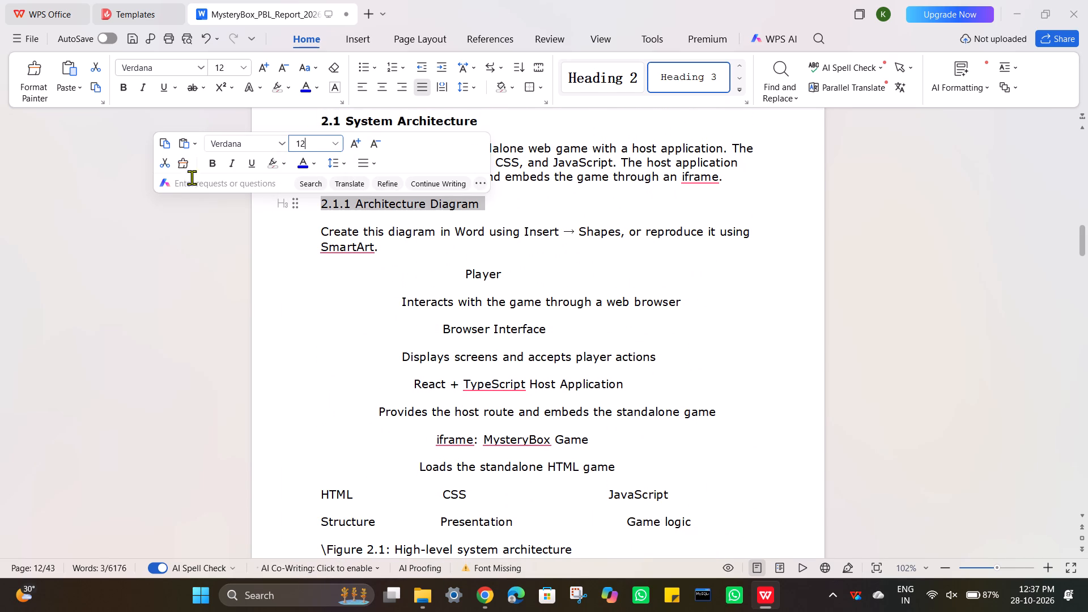
{"action": "left_click", "coordinate": [214, 161]}
Review the heading formatting and page placement from the Introduction chapter through the start of chapter 4.
{"action": "scroll", "coordinate": [410, 341], "scroll_direction": "up", "scroll_amount": 1}
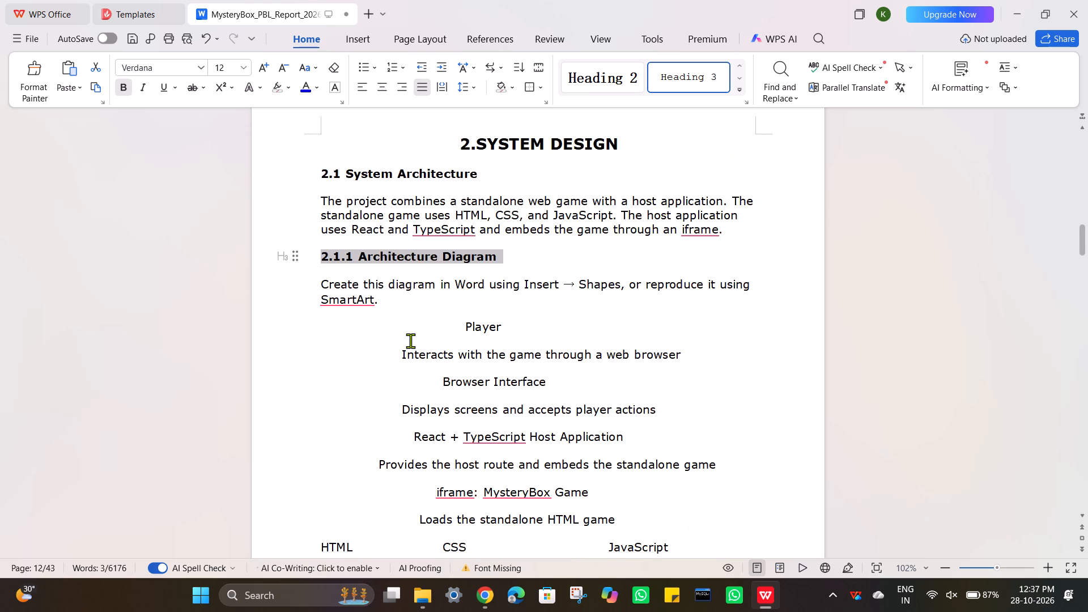
{"action": "scroll", "coordinate": [410, 341], "scroll_direction": "up", "scroll_amount": 1}
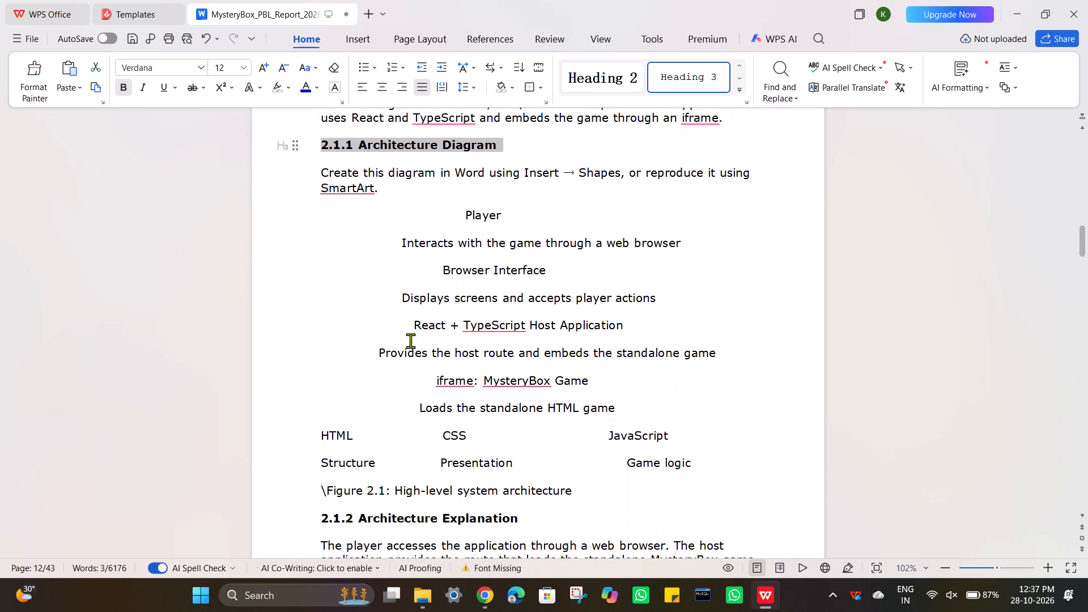
{"action": "scroll", "coordinate": [410, 341], "scroll_direction": "up", "scroll_amount": 4}
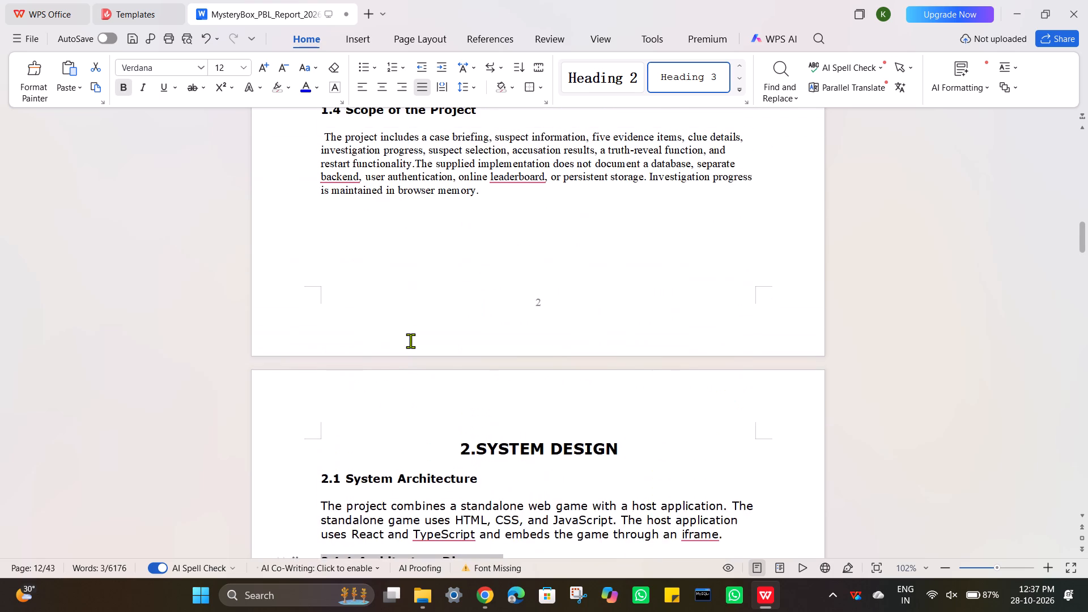
{"action": "scroll", "coordinate": [410, 341], "scroll_direction": "up", "scroll_amount": 8}
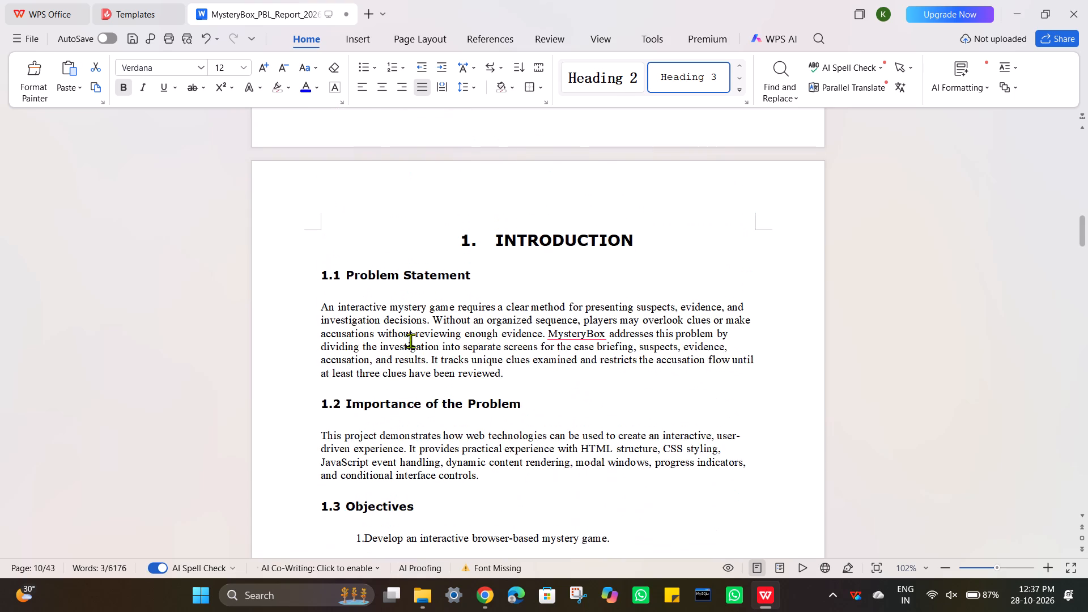
{"action": "scroll", "coordinate": [410, 341], "scroll_direction": "down", "scroll_amount": 1}
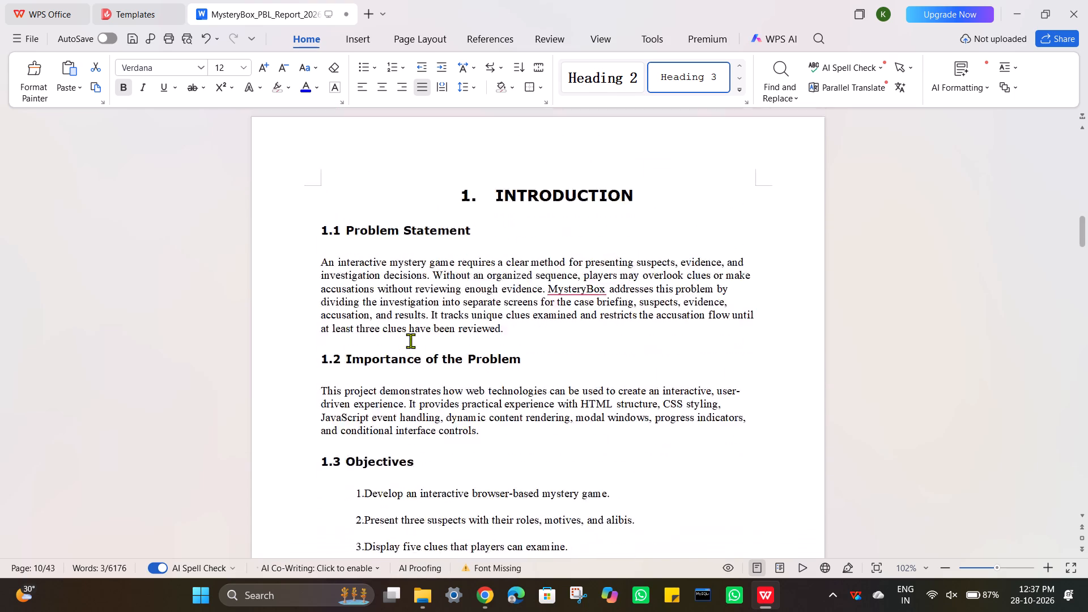
{"action": "scroll", "coordinate": [410, 341], "scroll_direction": "down", "scroll_amount": 16}
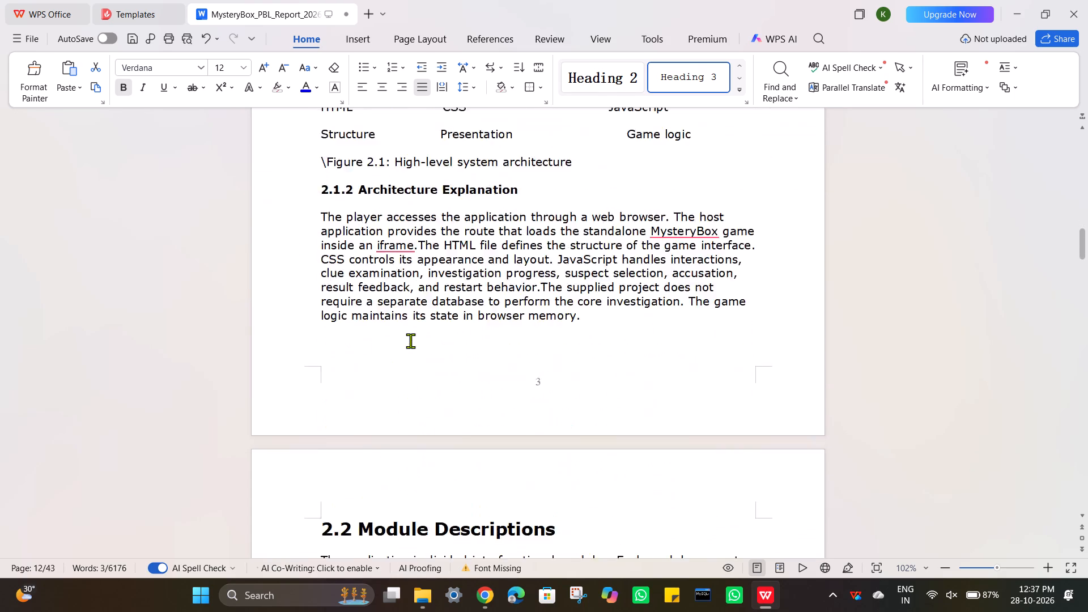
{"action": "scroll", "coordinate": [410, 341], "scroll_direction": "down", "scroll_amount": 12}
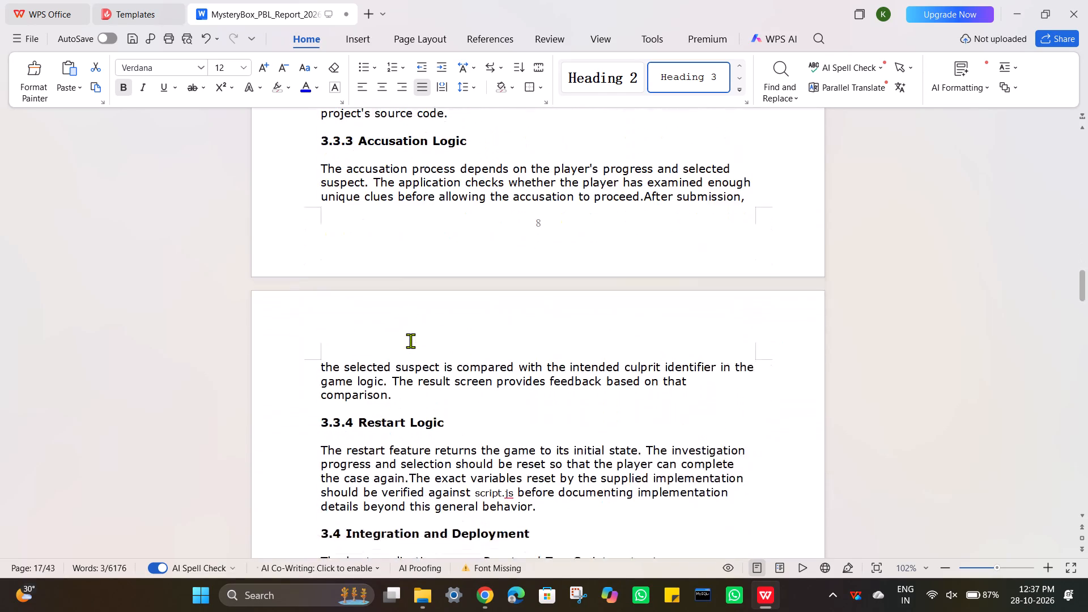
{"action": "scroll", "coordinate": [410, 341], "scroll_direction": "down", "scroll_amount": 8}
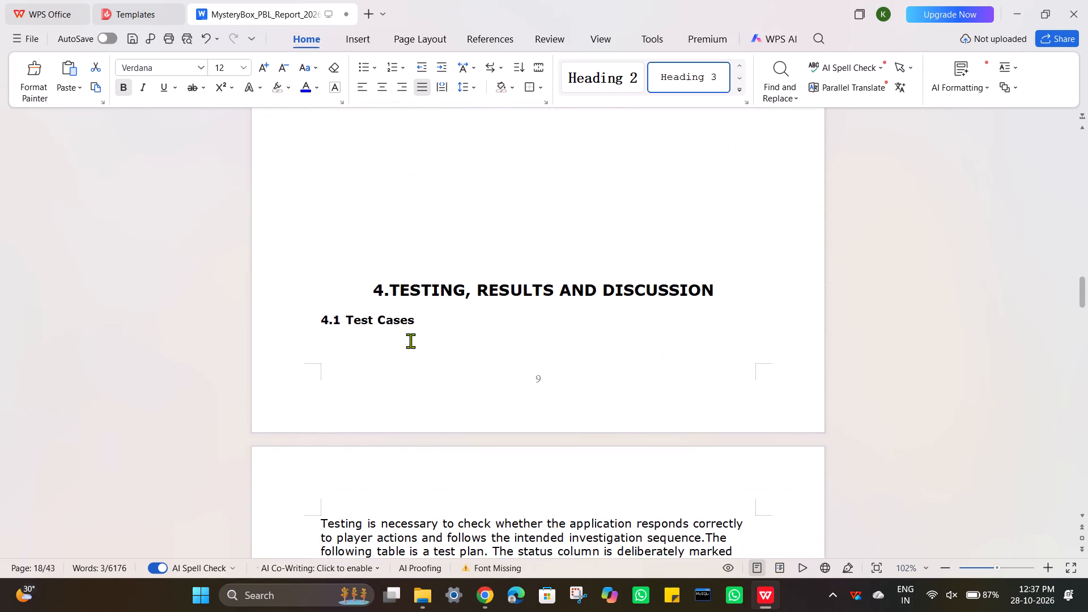
Push the 4.TESTING, RESULTS AND DISCUSSION heading to the top of the next page by inserting blank lines before it.
{"action": "left_click", "coordinate": [364, 283]}
{"action": "key", "text": "Return"}
{"action": "key", "text": "Return"}
{"action": "key", "text": "Return"}
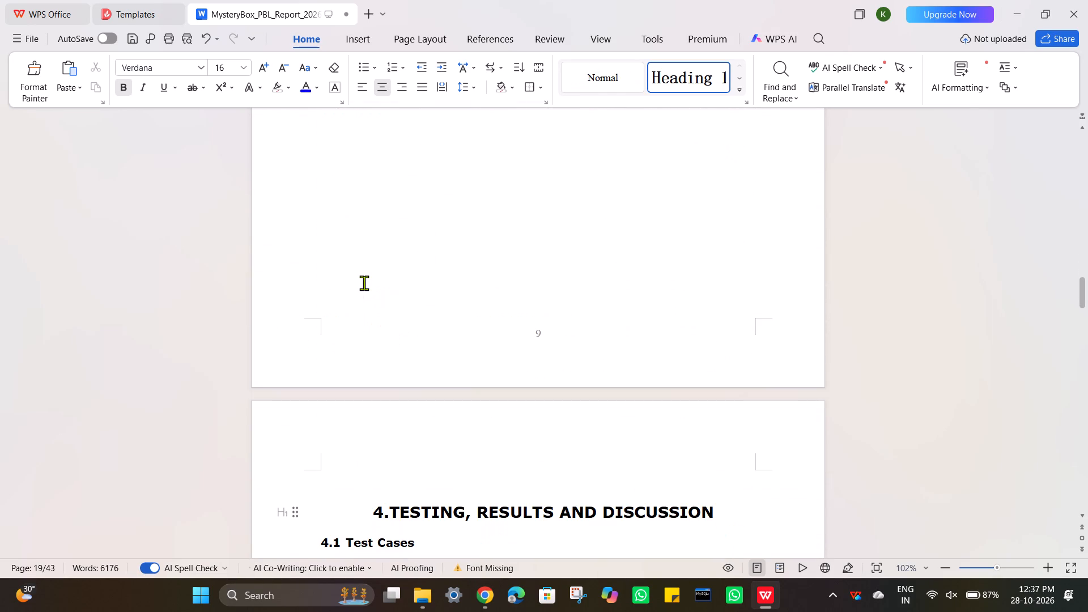
{"action": "key", "text": "BackSpace"}
{"action": "key", "text": "BackSpace"}
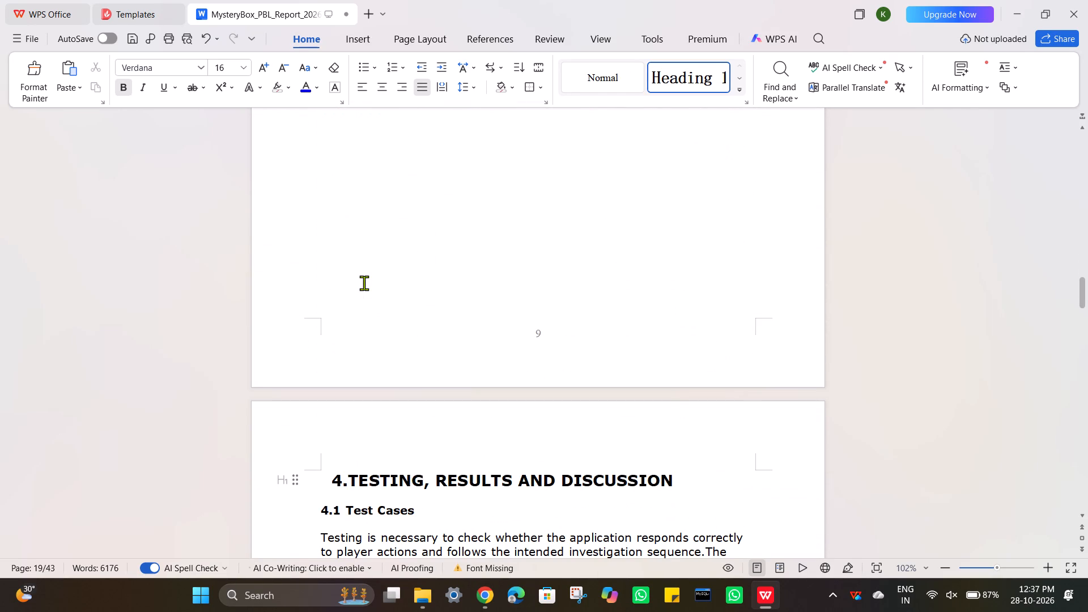
Add leading spaces to the 4.TESTING, RESULTS AND DISCUSSION heading and apply centre alignment to it.
{"action": "key", "text": "space"}
{"action": "key", "text": "space"}
{"action": "key", "text": "space"}
{"action": "key", "text": "space"}
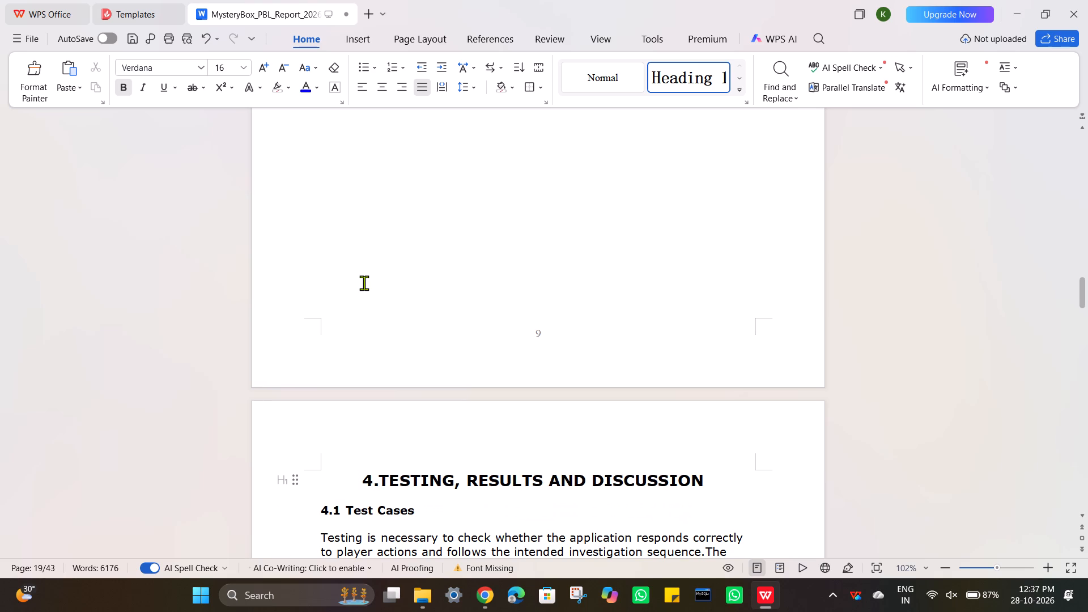
{"action": "left_click_drag", "start_coordinate": [360, 487], "coordinate": [704, 467]}
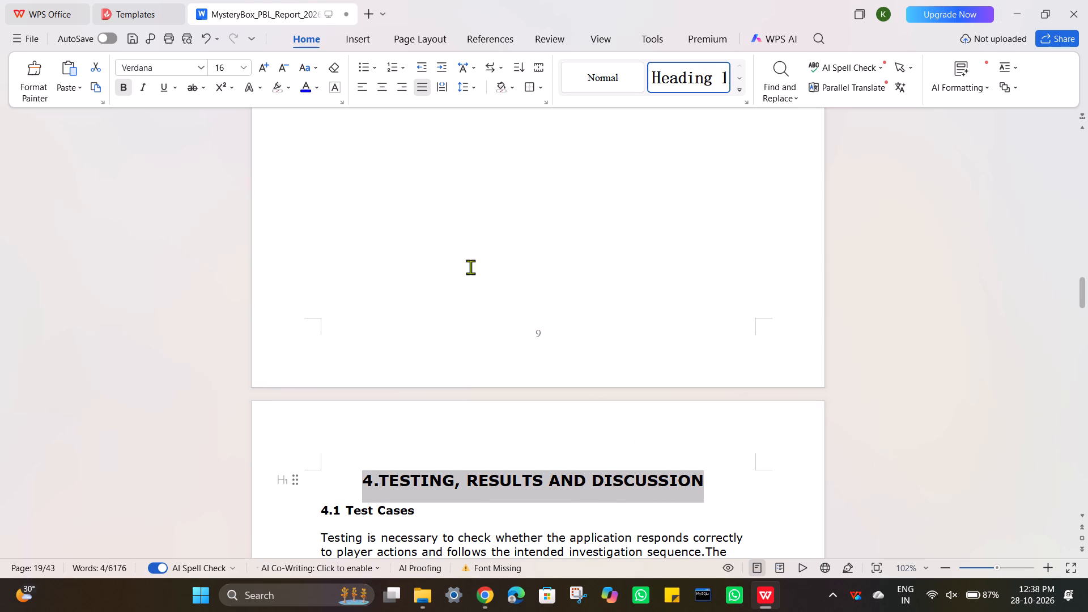
{"action": "left_click", "coordinate": [382, 88]}
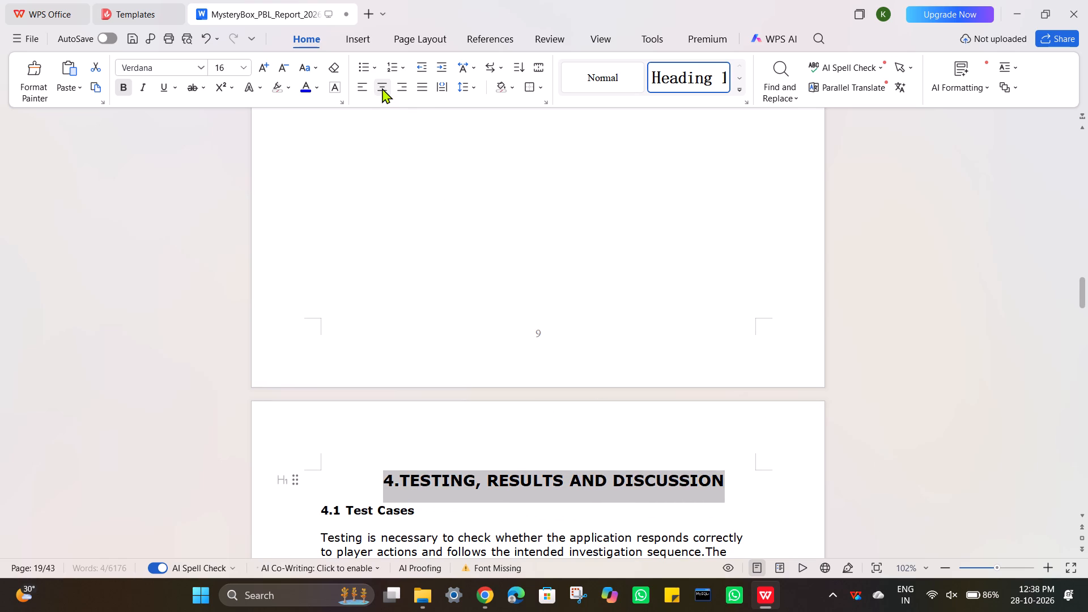
Push the 3.IMPLEMENTATION heading to the top of the next page by inserting blank lines before it.
{"action": "scroll", "coordinate": [388, 313], "scroll_direction": "up", "scroll_amount": 15}
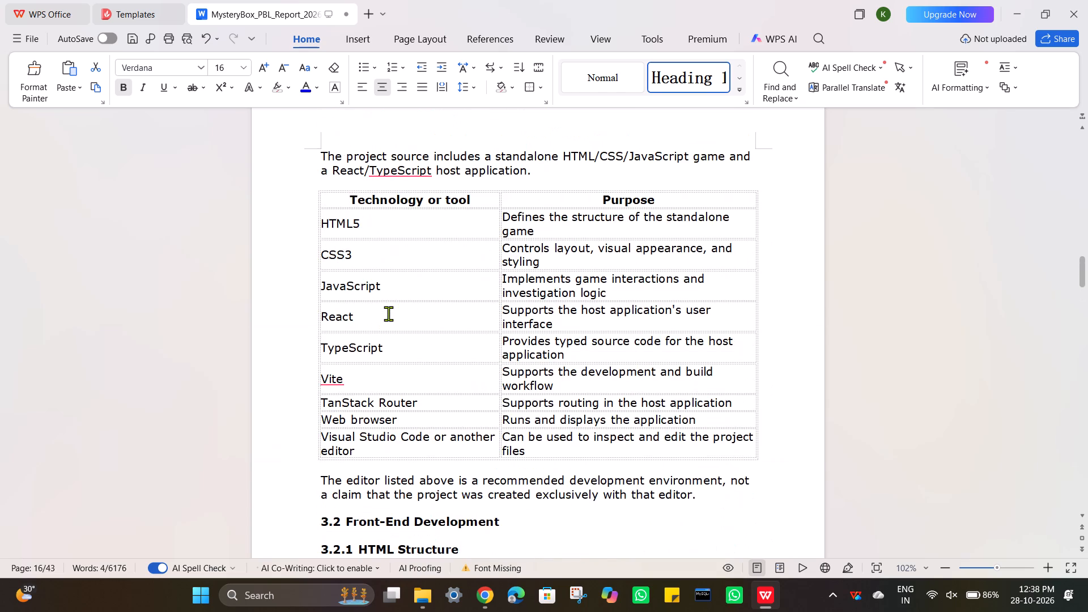
{"action": "scroll", "coordinate": [388, 313], "scroll_direction": "up", "scroll_amount": 4}
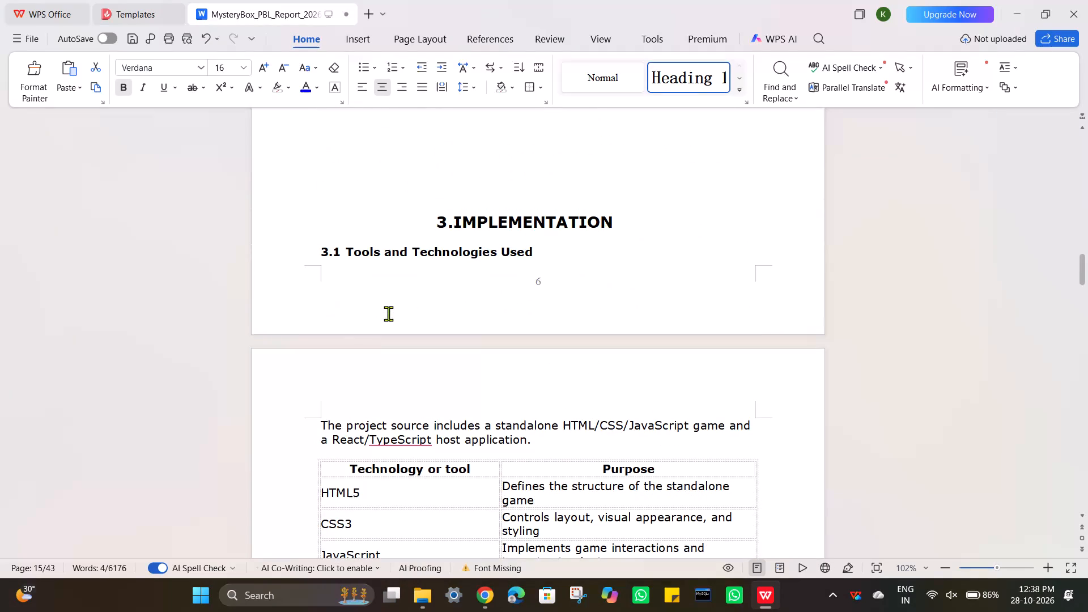
{"action": "left_click", "coordinate": [420, 225]}
{"action": "key", "text": "Return"}
{"action": "key", "text": "Return"}
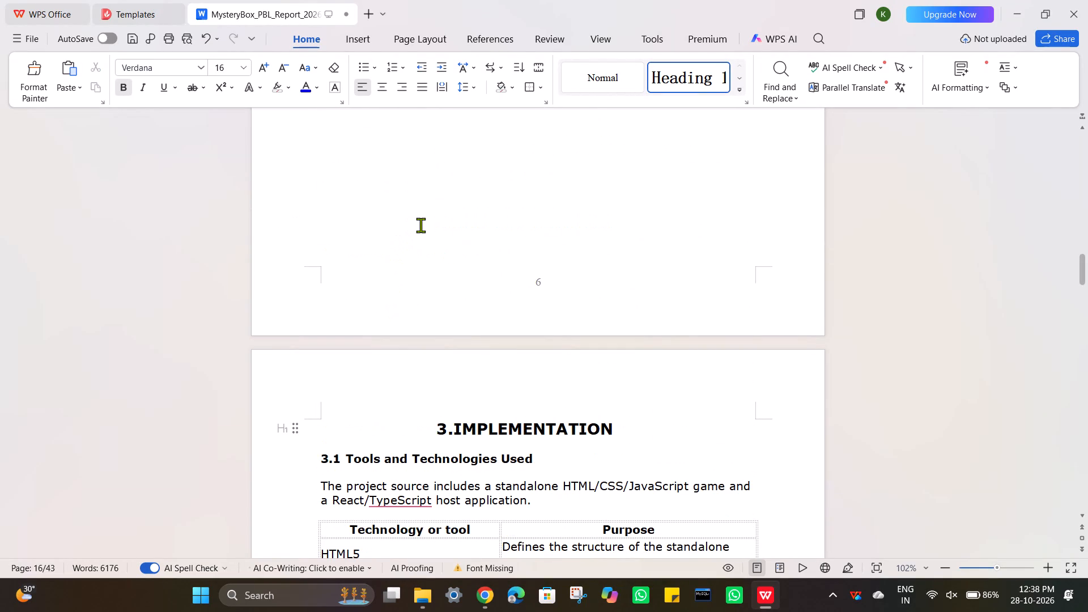
Apply centre alignment to the 3.IMPLEMENTATION chapter heading.
{"action": "left_click_drag", "start_coordinate": [439, 433], "coordinate": [639, 427]}
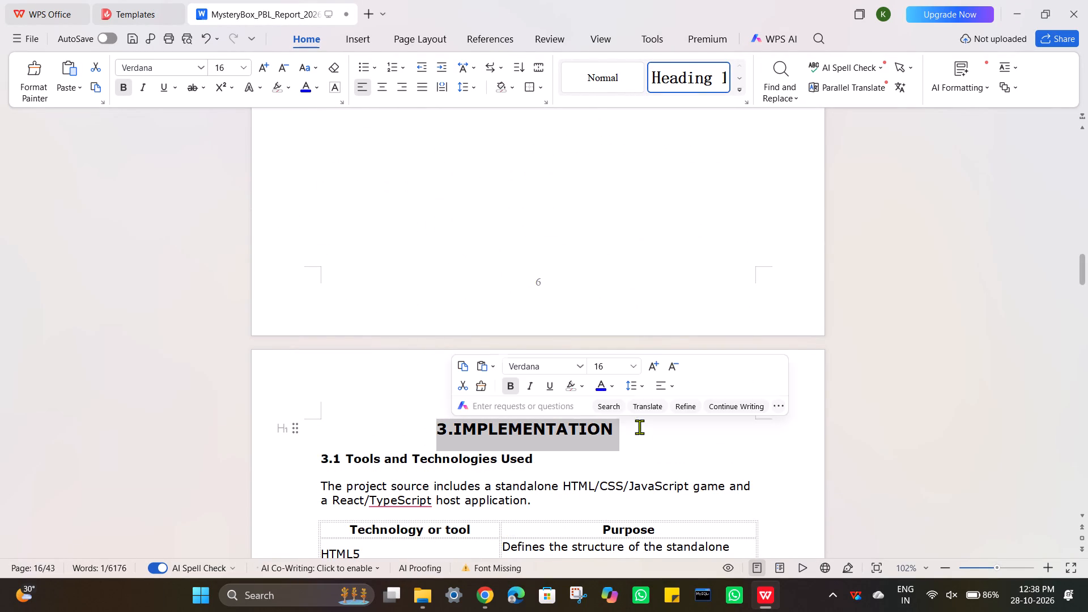
{"action": "left_click", "coordinate": [383, 82]}
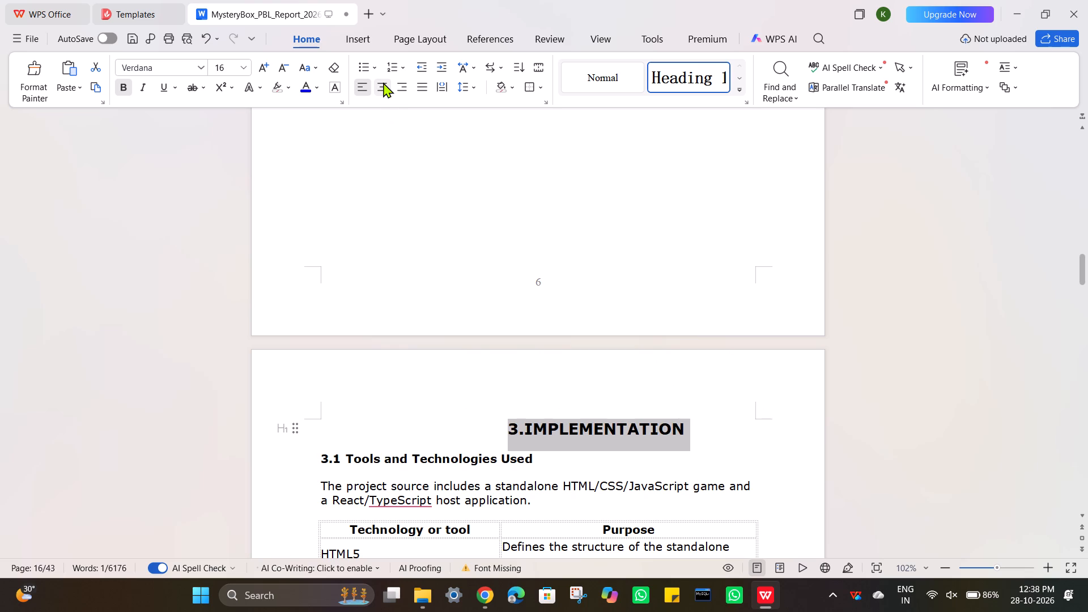
{"action": "left_click", "coordinate": [386, 89]}
Review the report's headings and page layout from chapter 3 back to 1.INTRODUCTION and forward to the 4.2 testing subsections.
{"action": "scroll", "coordinate": [452, 272], "scroll_direction": "up", "scroll_amount": 7}
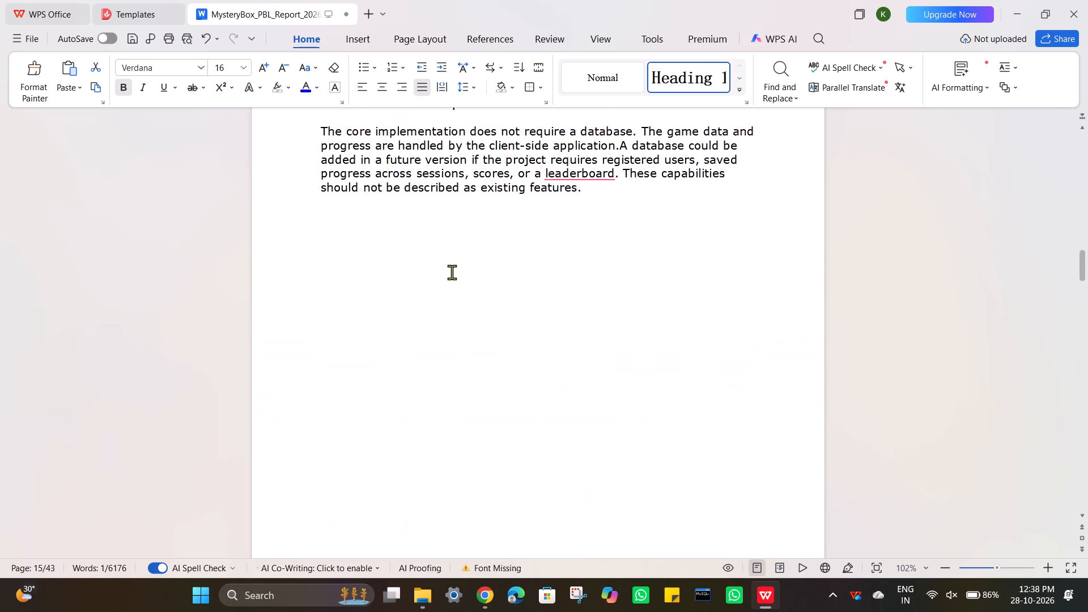
{"action": "scroll", "coordinate": [452, 272], "scroll_direction": "up", "scroll_amount": 11}
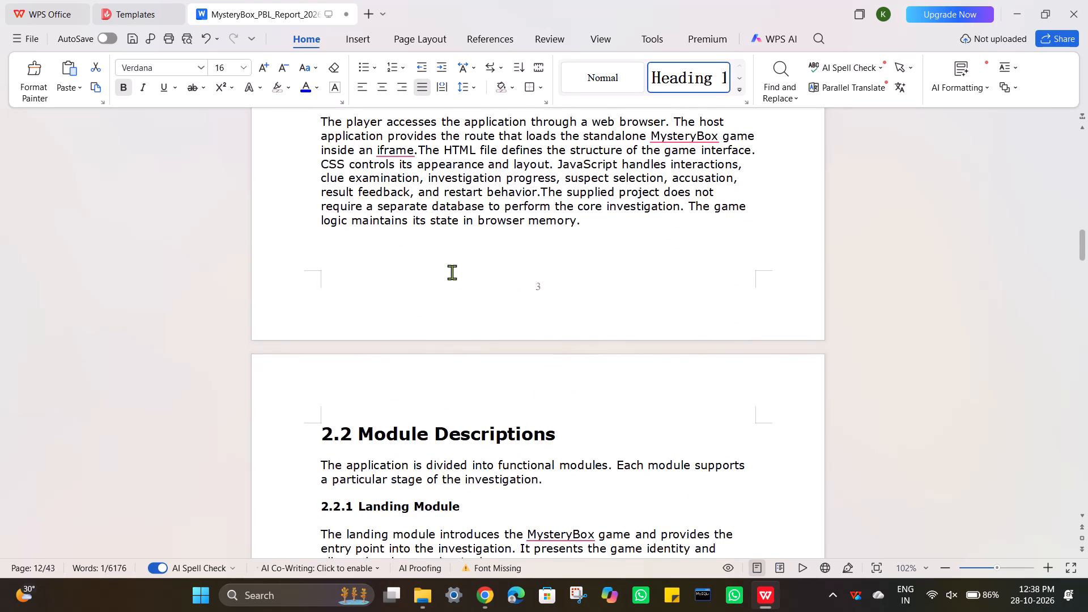
{"action": "scroll", "coordinate": [452, 272], "scroll_direction": "up", "scroll_amount": 7}
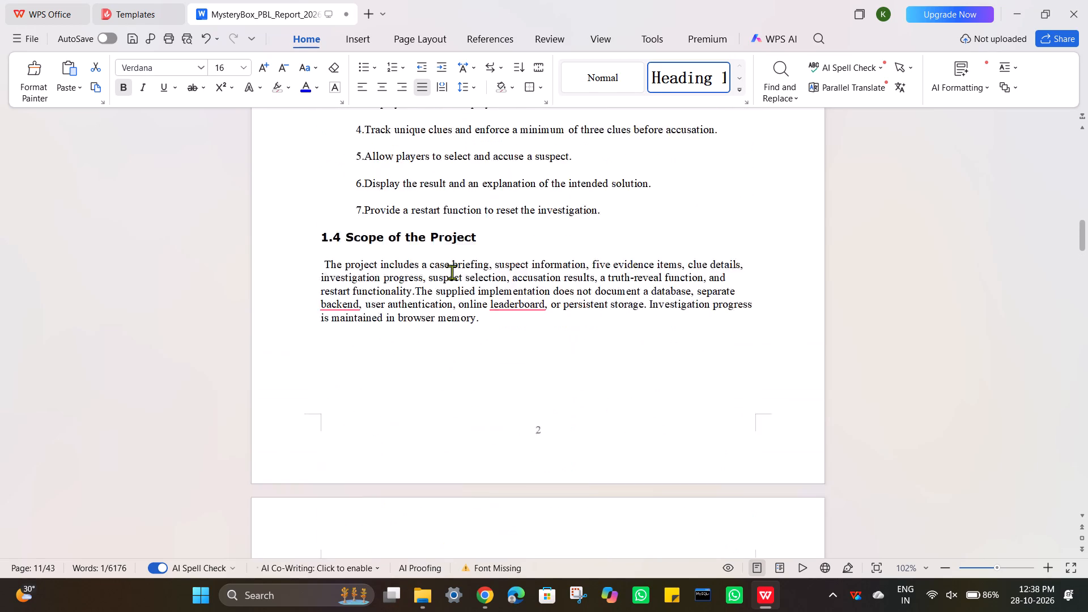
{"action": "scroll", "coordinate": [452, 272], "scroll_direction": "up", "scroll_amount": 7}
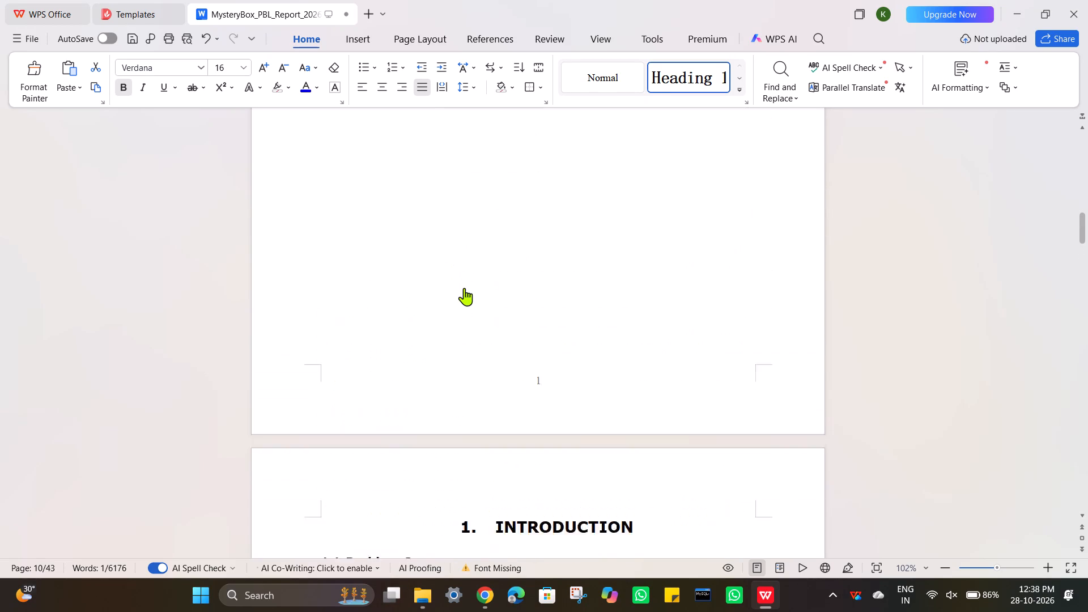
{"action": "scroll", "coordinate": [464, 288], "scroll_direction": "up", "scroll_amount": 5}
{"action": "scroll", "coordinate": [464, 288], "scroll_direction": "down", "scroll_amount": 10}
{"action": "scroll", "coordinate": [464, 288], "scroll_direction": "down", "scroll_amount": 13}
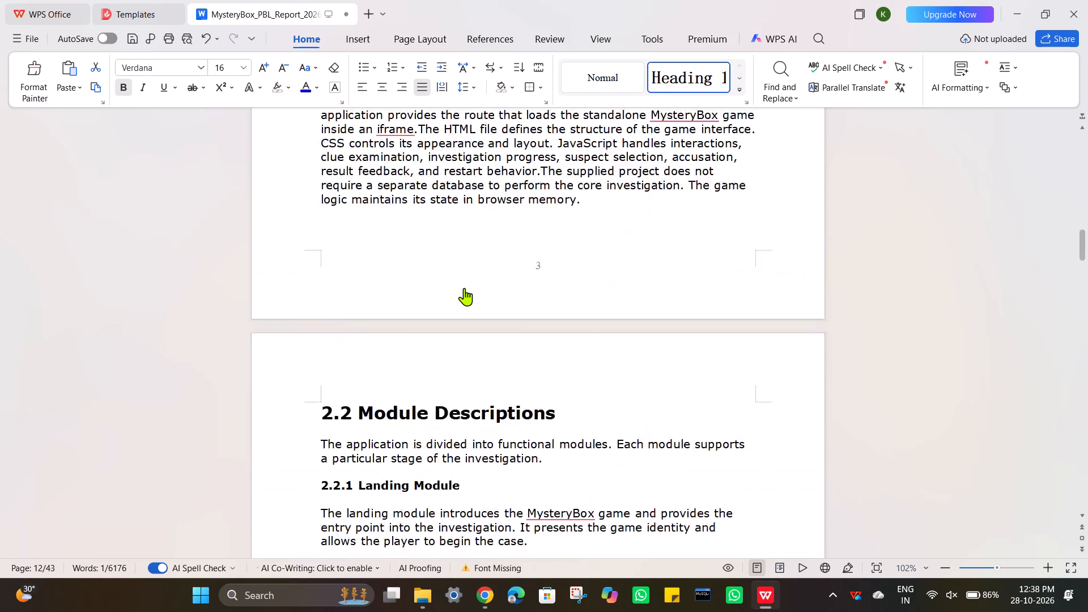
{"action": "scroll", "coordinate": [464, 288], "scroll_direction": "down", "scroll_amount": 19}
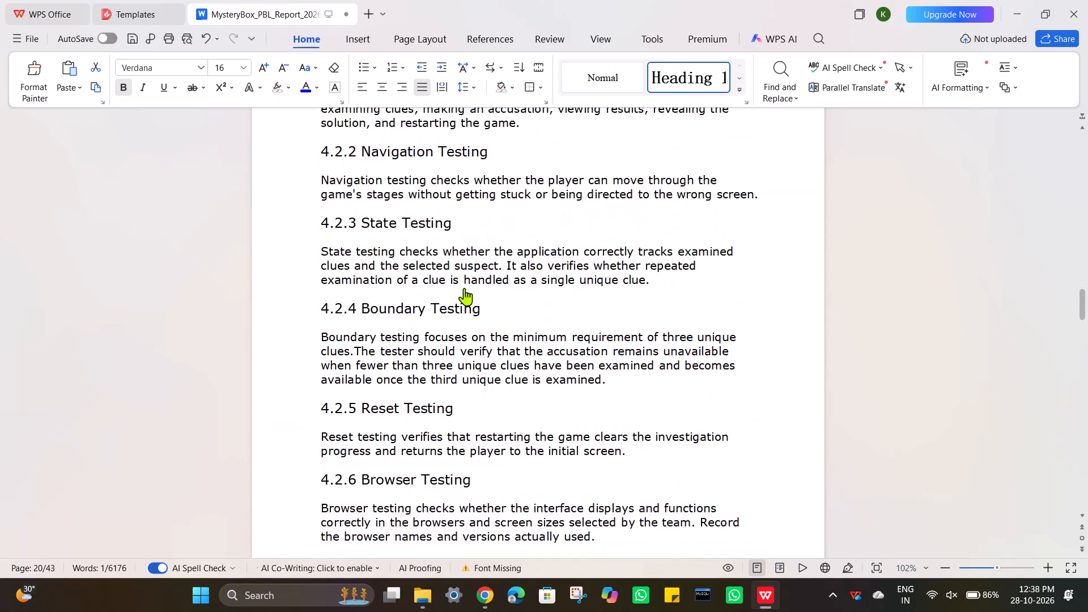
{"action": "scroll", "coordinate": [464, 288], "scroll_direction": "down", "scroll_amount": 1}
Set the 4.2.1 Functional Testing subheading to font size 12 and make it bold.
{"action": "scroll", "coordinate": [464, 288], "scroll_direction": "up", "scroll_amount": 2}
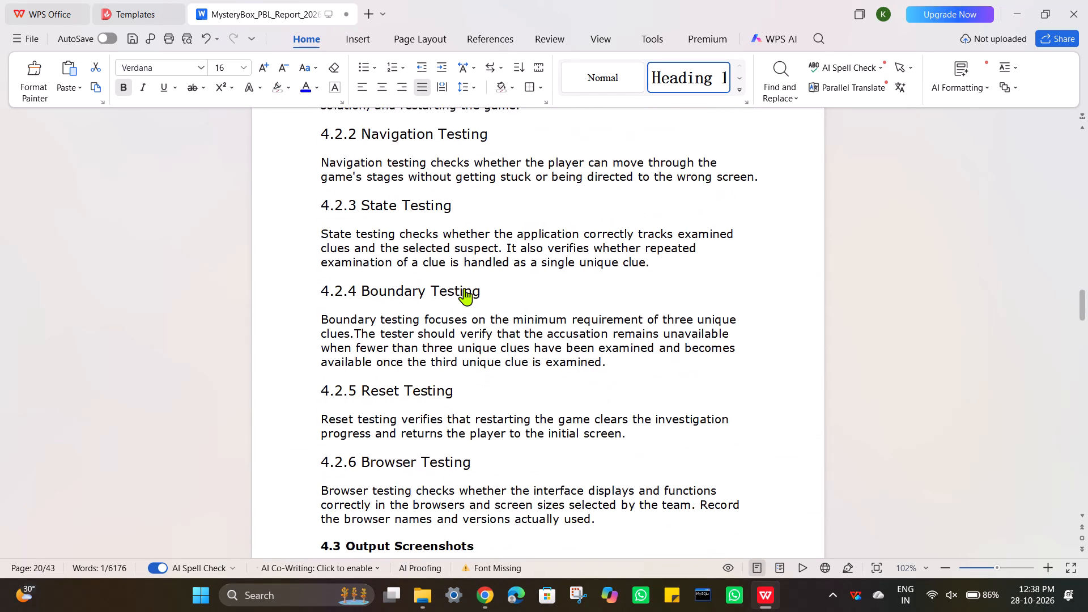
{"action": "scroll", "coordinate": [464, 288], "scroll_direction": "up", "scroll_amount": 2}
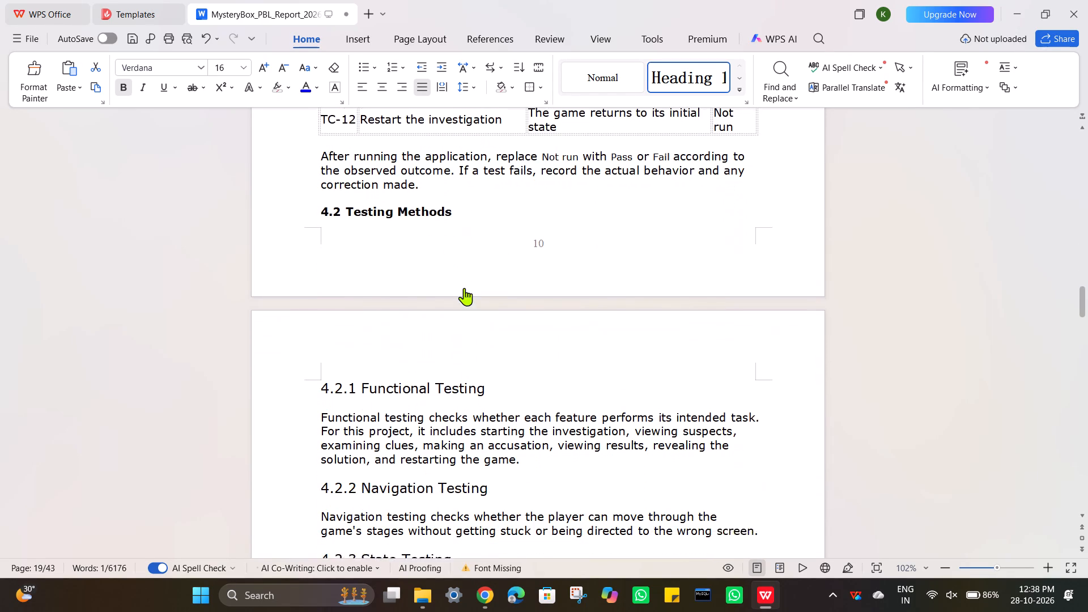
{"action": "left_click_drag", "start_coordinate": [494, 334], "coordinate": [309, 323]}
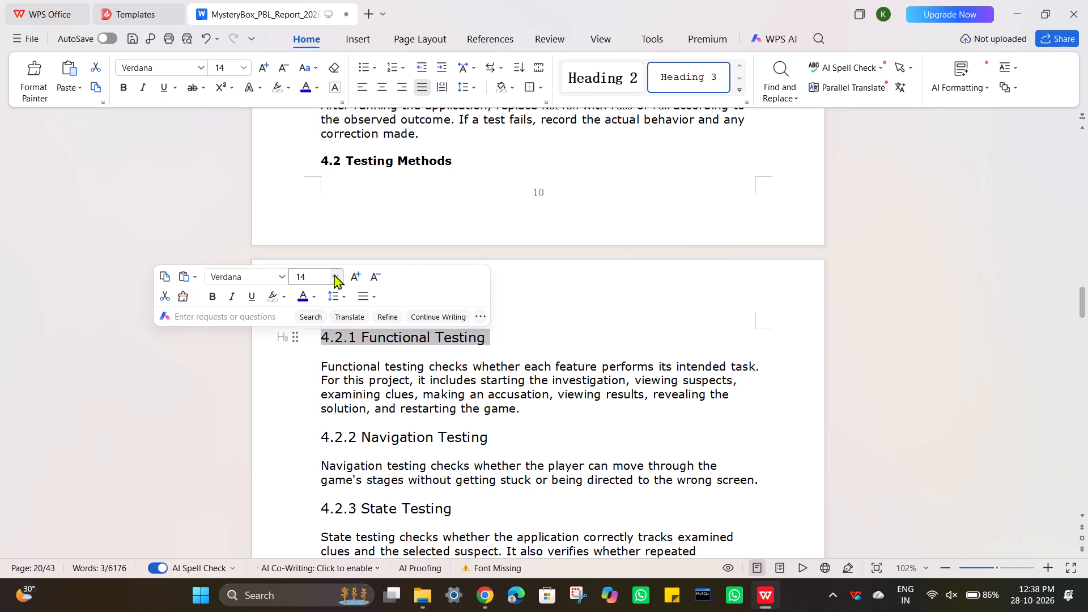
{"action": "left_click", "coordinate": [334, 274]}
{"action": "left_click", "coordinate": [319, 396]}
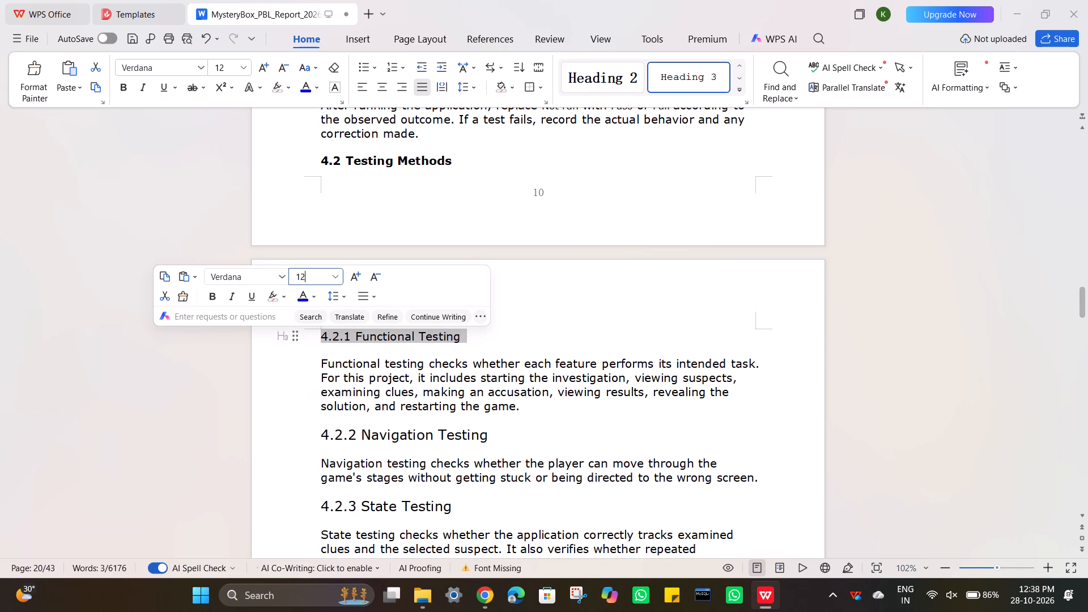
{"action": "left_click", "coordinate": [213, 291]}
{"action": "left_click", "coordinate": [282, 377]}
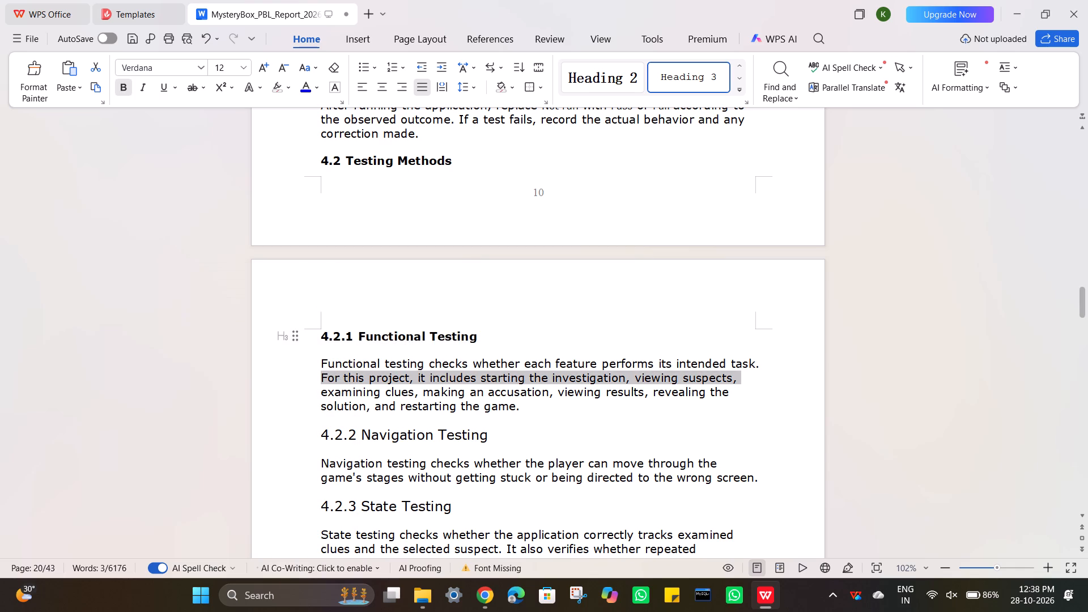
Set the 4.2.2 Navigation Testing subheading to font size 12 and make it bold.
{"action": "scroll", "coordinate": [282, 377], "scroll_direction": "down", "scroll_amount": 2}
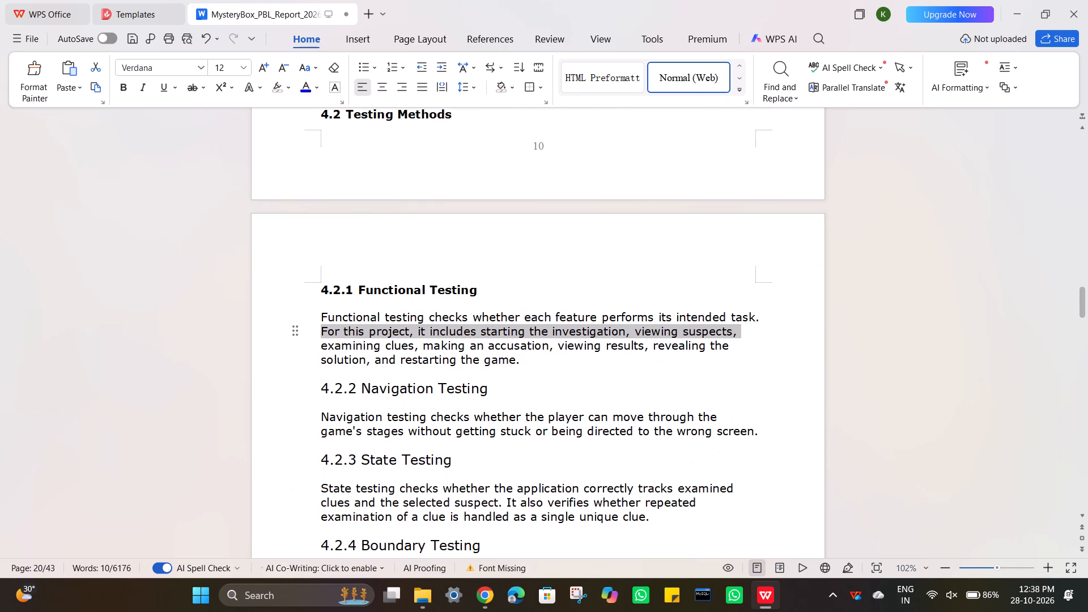
{"action": "scroll", "coordinate": [282, 377], "scroll_direction": "down", "scroll_amount": 1}
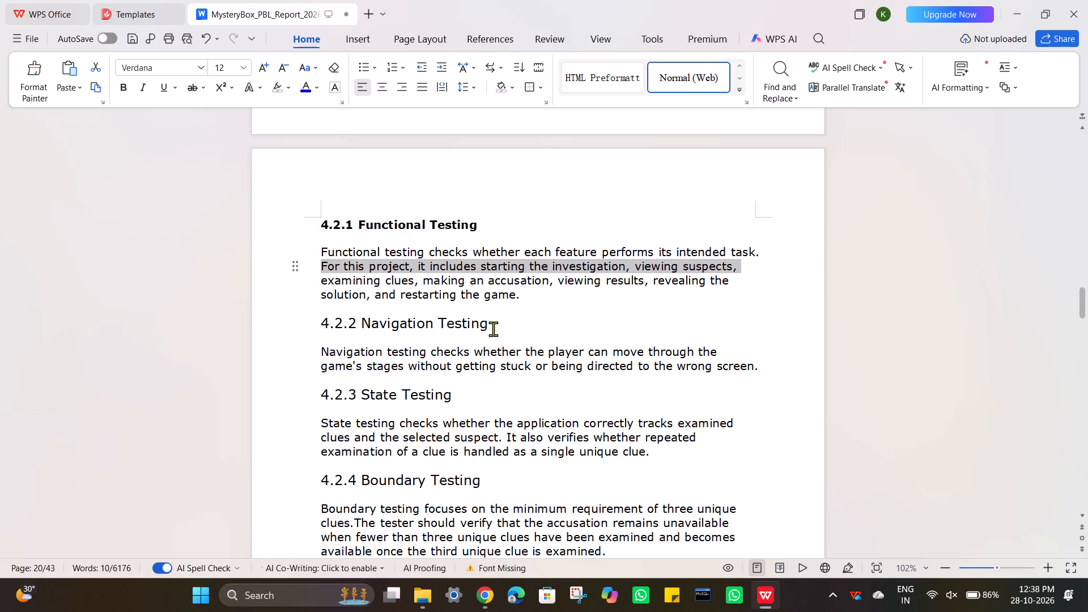
{"action": "left_click_drag", "start_coordinate": [493, 329], "coordinate": [298, 328]}
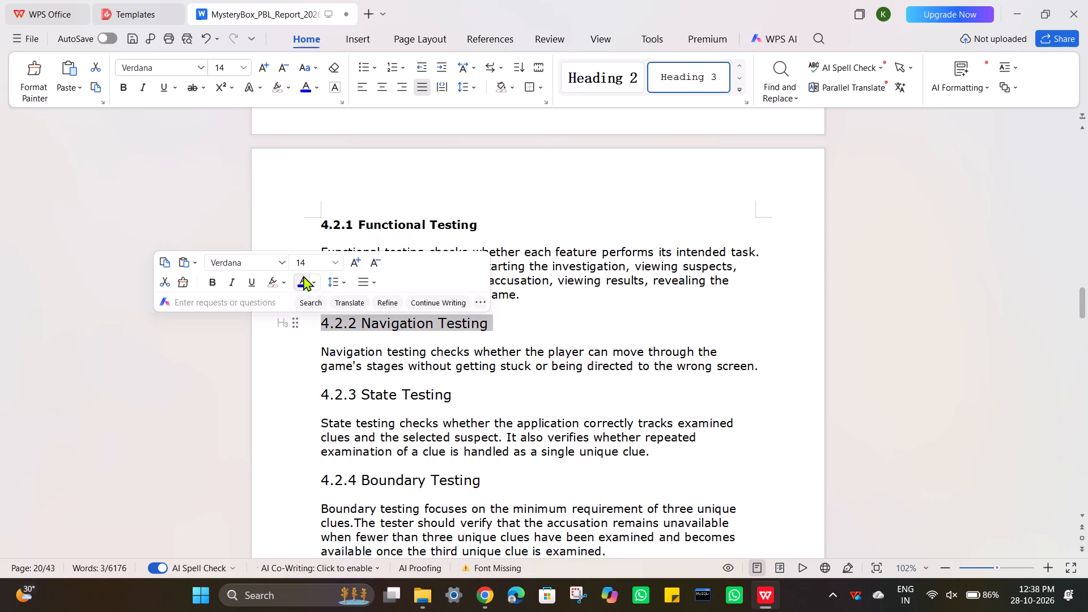
{"action": "left_click", "coordinate": [333, 266]}
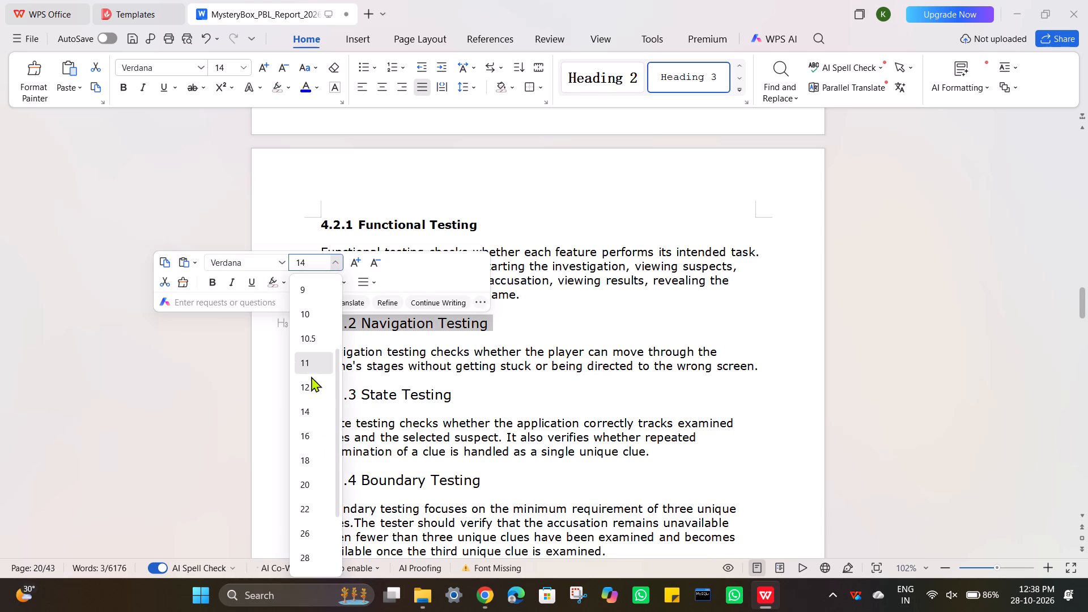
{"action": "left_click", "coordinate": [315, 391]}
{"action": "left_click", "coordinate": [210, 284]}
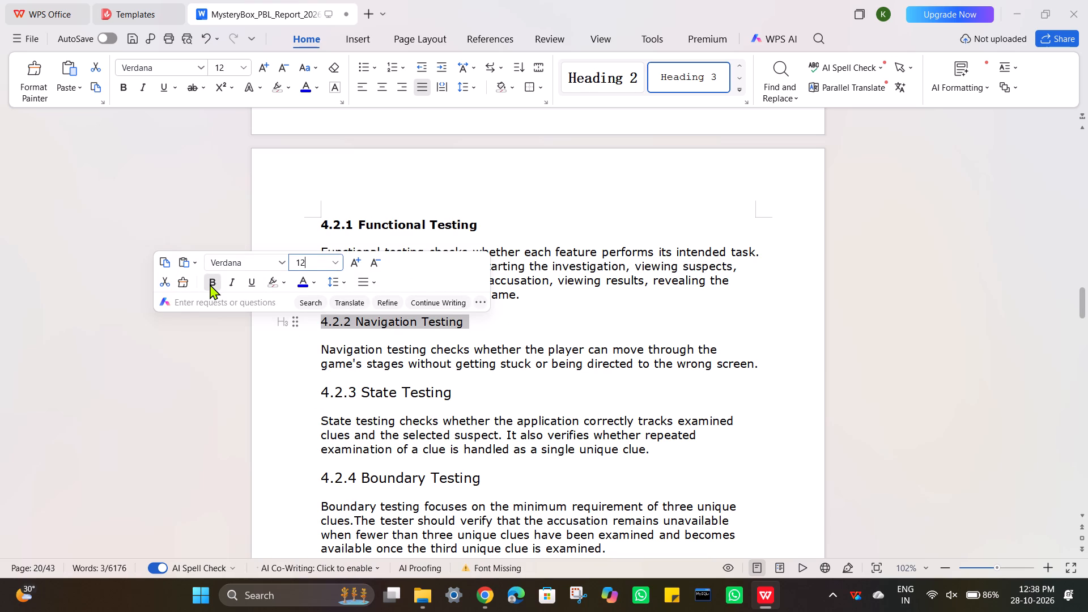
Format the 4.2.3 State Testing subheading as bold Verdana at font size 12.
{"action": "scroll", "coordinate": [307, 398], "scroll_direction": "down", "scroll_amount": 1}
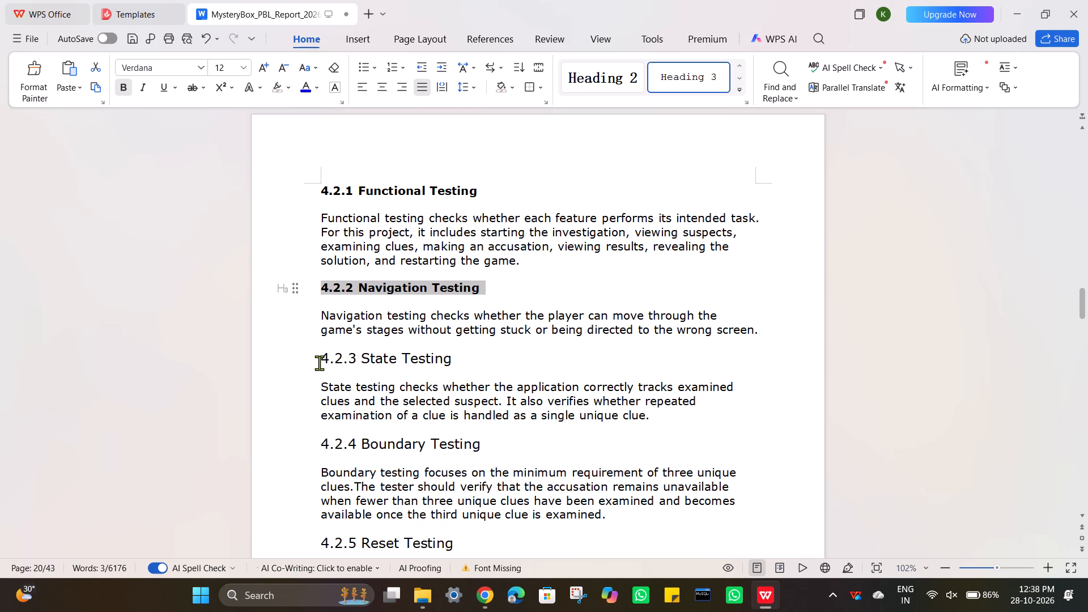
{"action": "left_click_drag", "start_coordinate": [319, 363], "coordinate": [459, 356]}
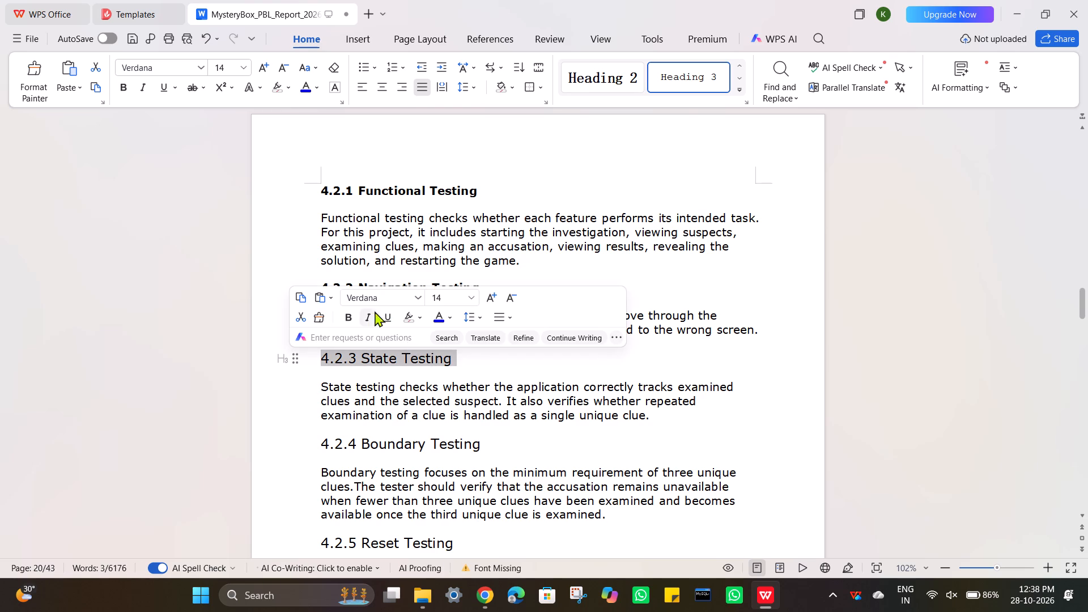
{"action": "left_click", "coordinate": [414, 301]}
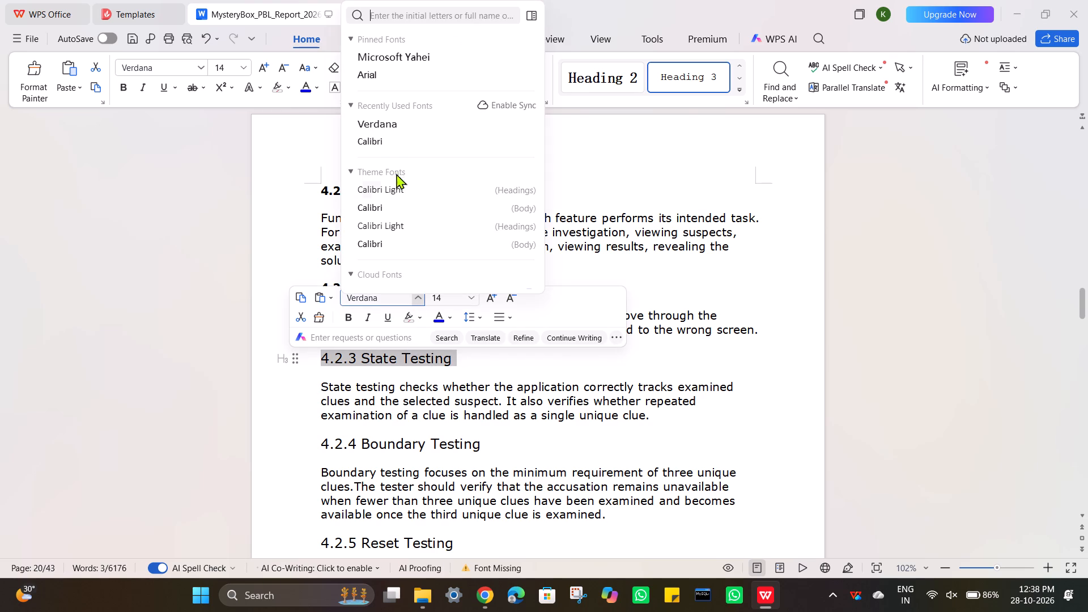
{"action": "left_click", "coordinate": [386, 142]}
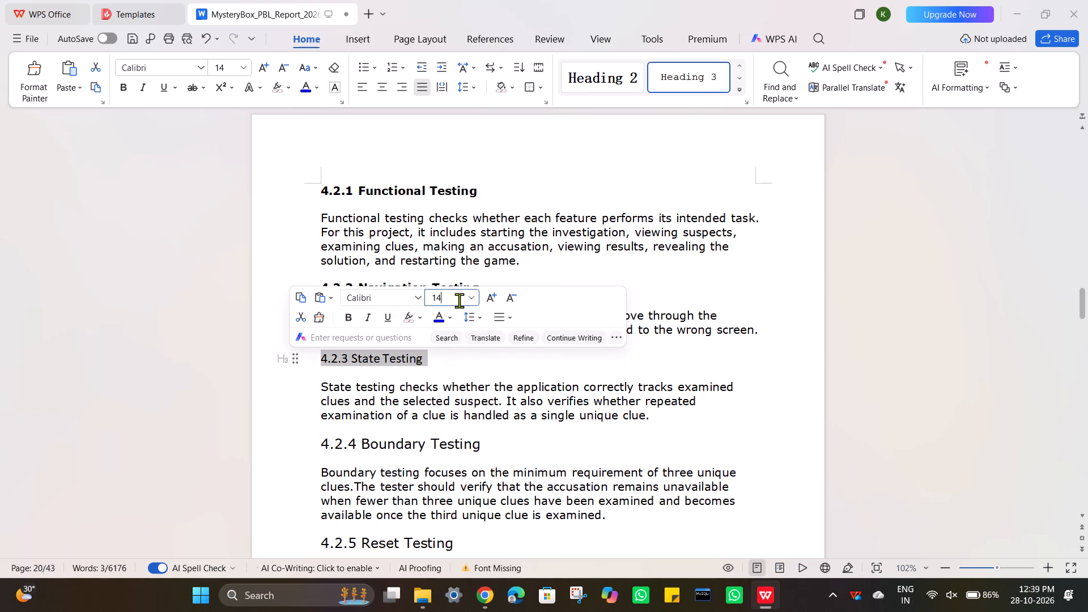
{"action": "left_click", "coordinate": [469, 298]}
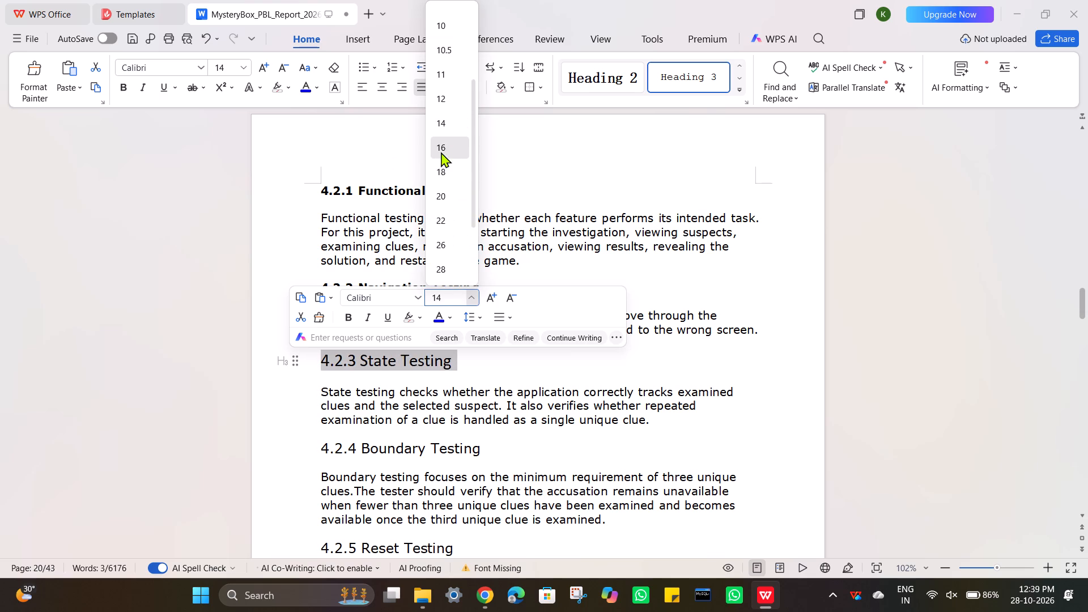
{"action": "left_click", "coordinate": [442, 99]}
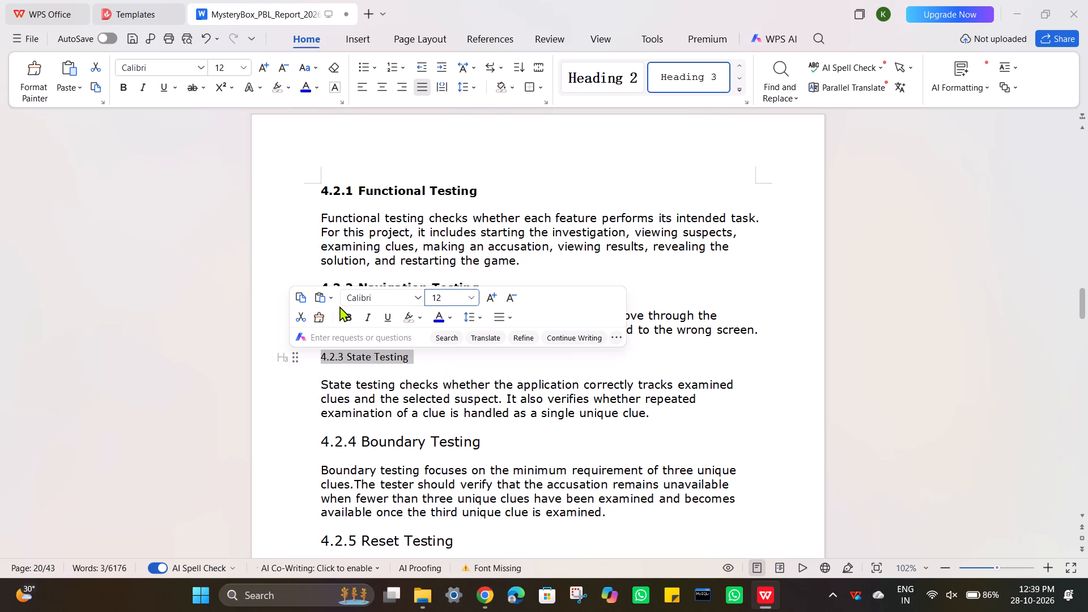
{"action": "left_click", "coordinate": [418, 297]}
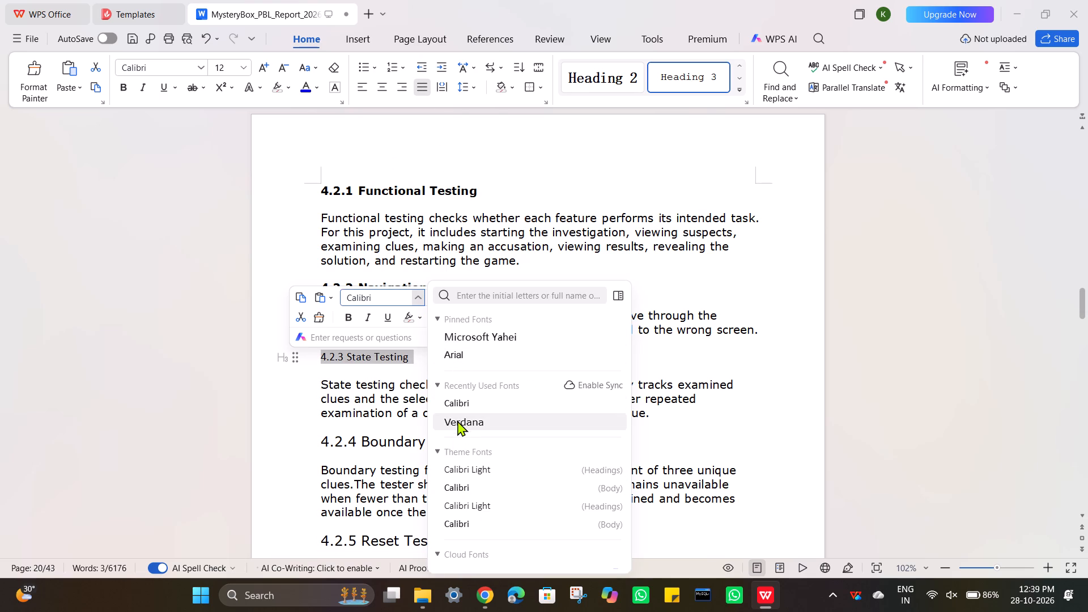
{"action": "left_click", "coordinate": [457, 420]}
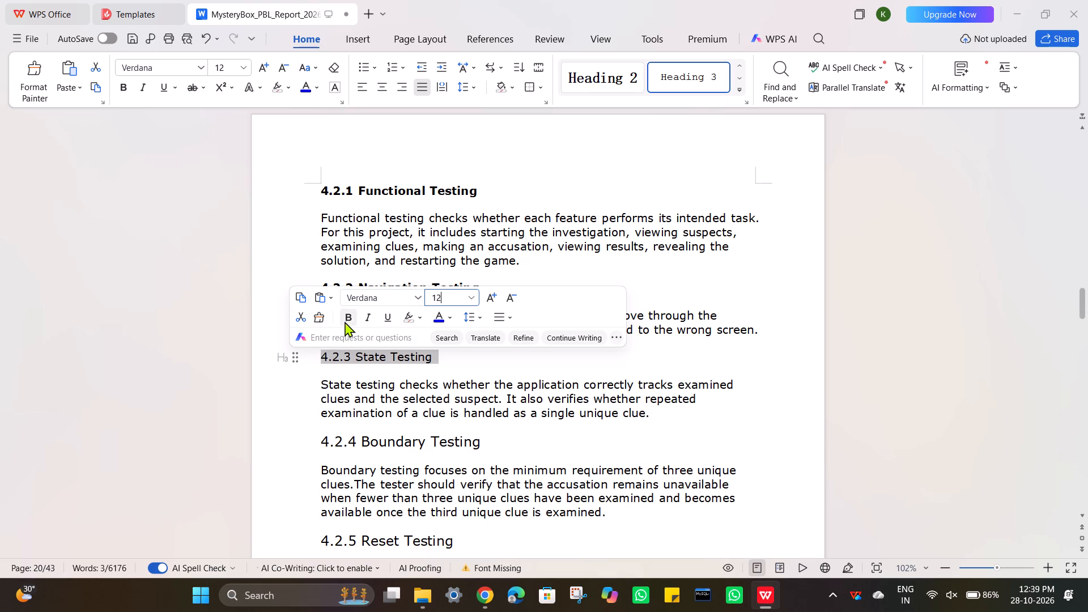
{"action": "left_click", "coordinate": [352, 320]}
{"action": "left_click", "coordinate": [266, 397]}
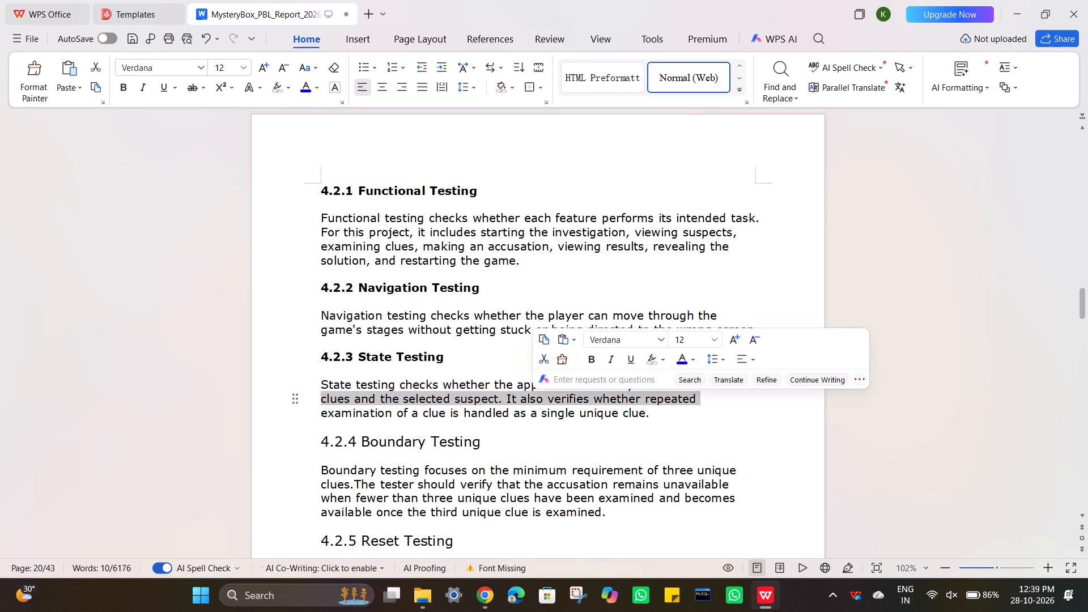
Make the 4.2.4 Boundary Testing subheading bold and set its font size to 12.
{"action": "scroll", "coordinate": [357, 430], "scroll_direction": "down", "scroll_amount": 2}
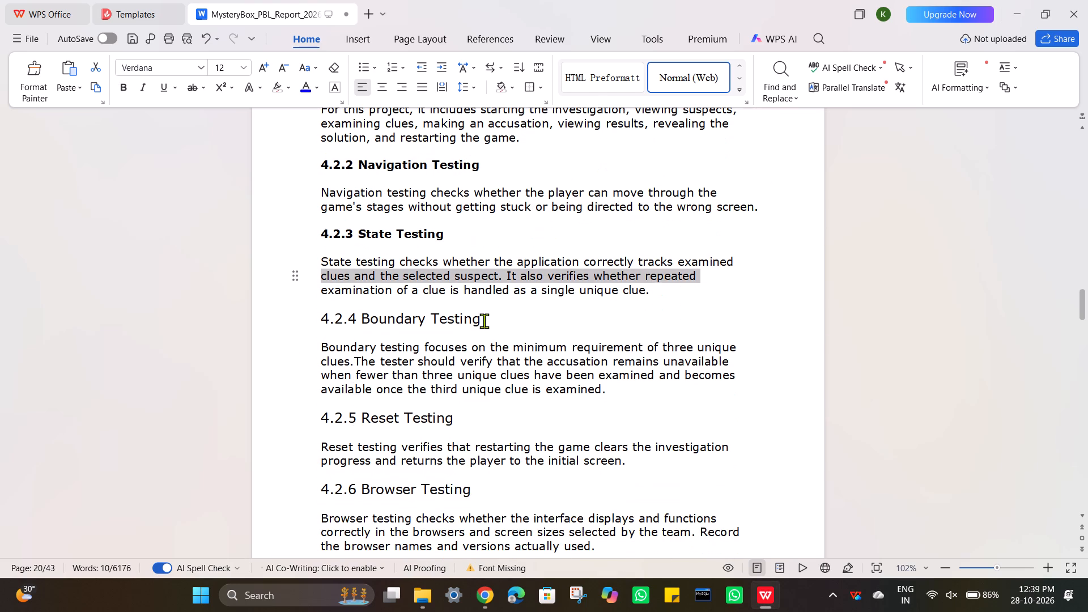
{"action": "left_click_drag", "start_coordinate": [484, 321], "coordinate": [313, 324]}
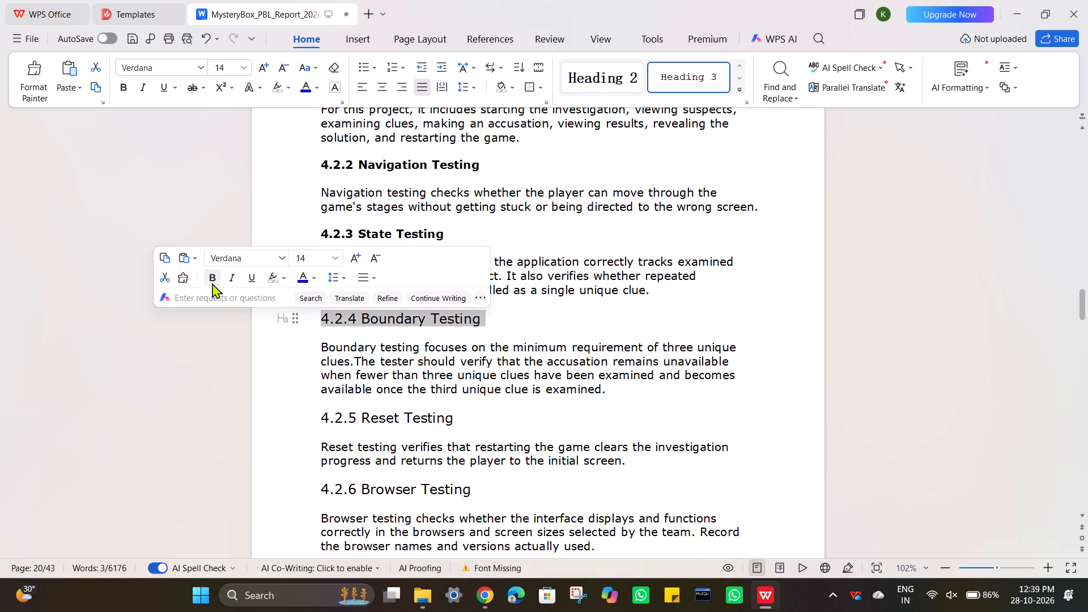
{"action": "left_click", "coordinate": [215, 282]}
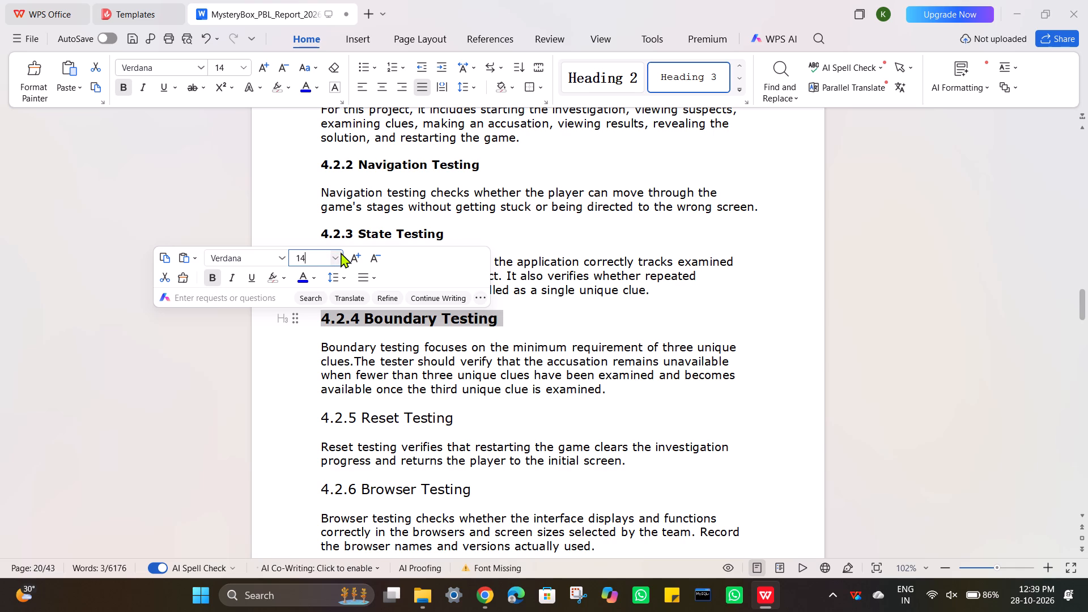
{"action": "left_click", "coordinate": [333, 254]}
{"action": "left_click", "coordinate": [317, 375]}
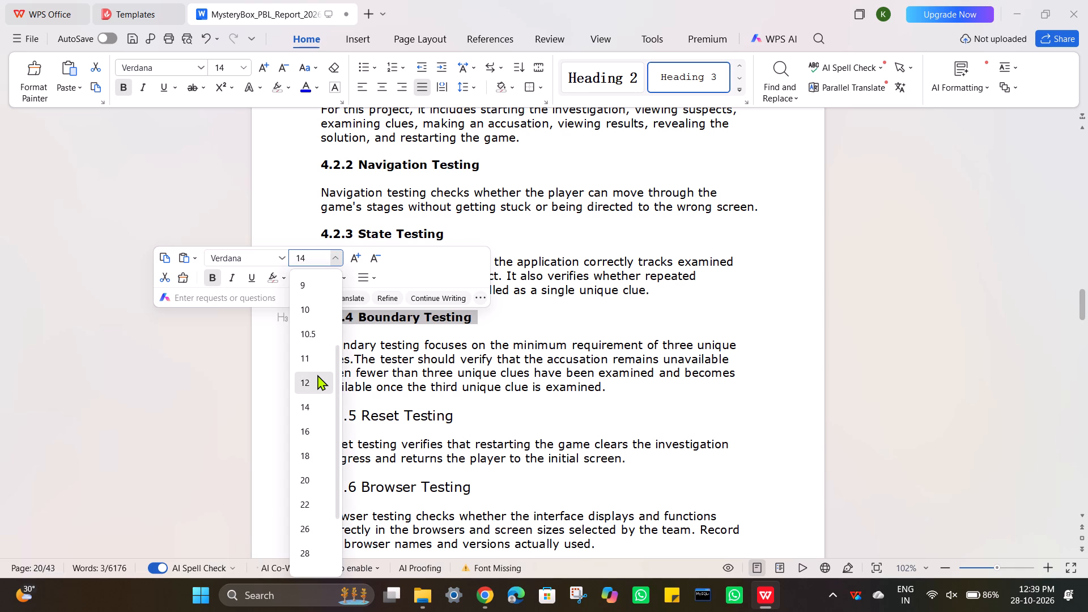
Make the 4.2.5 Reset Testing subheading bold and set its font size to 12.
{"action": "left_click_drag", "start_coordinate": [318, 413], "coordinate": [443, 429]}
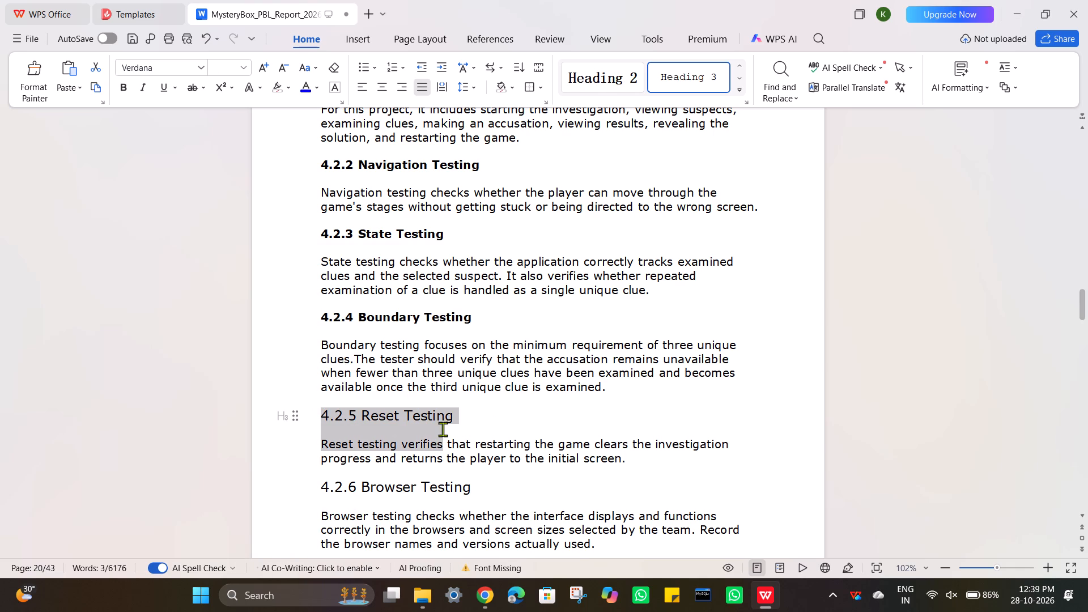
{"action": "left_click_drag", "start_coordinate": [443, 429], "coordinate": [458, 412]}
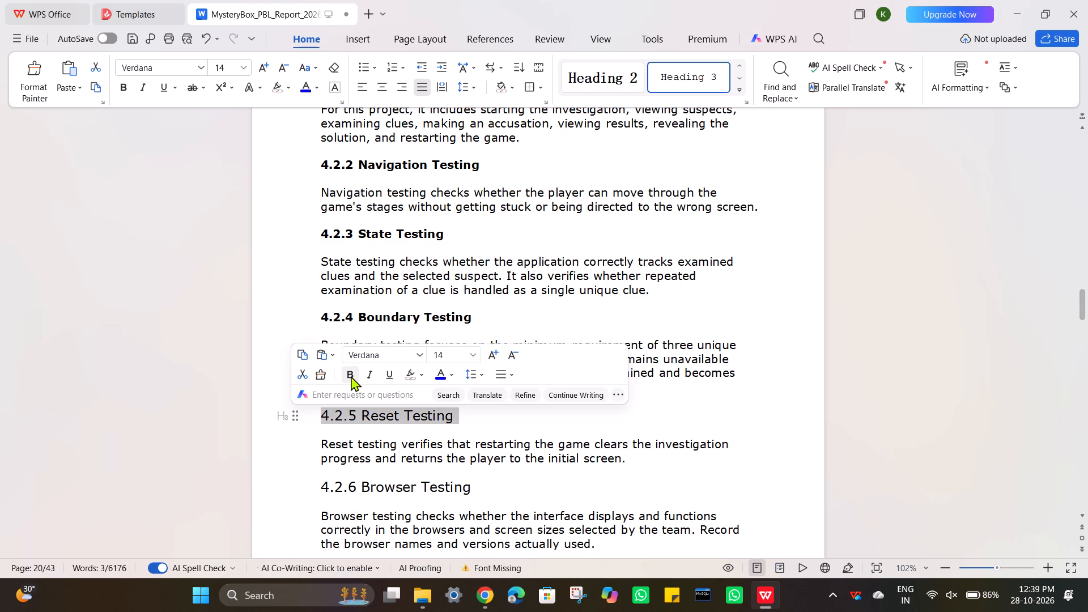
{"action": "left_click", "coordinate": [351, 376]}
{"action": "left_click", "coordinate": [474, 357]}
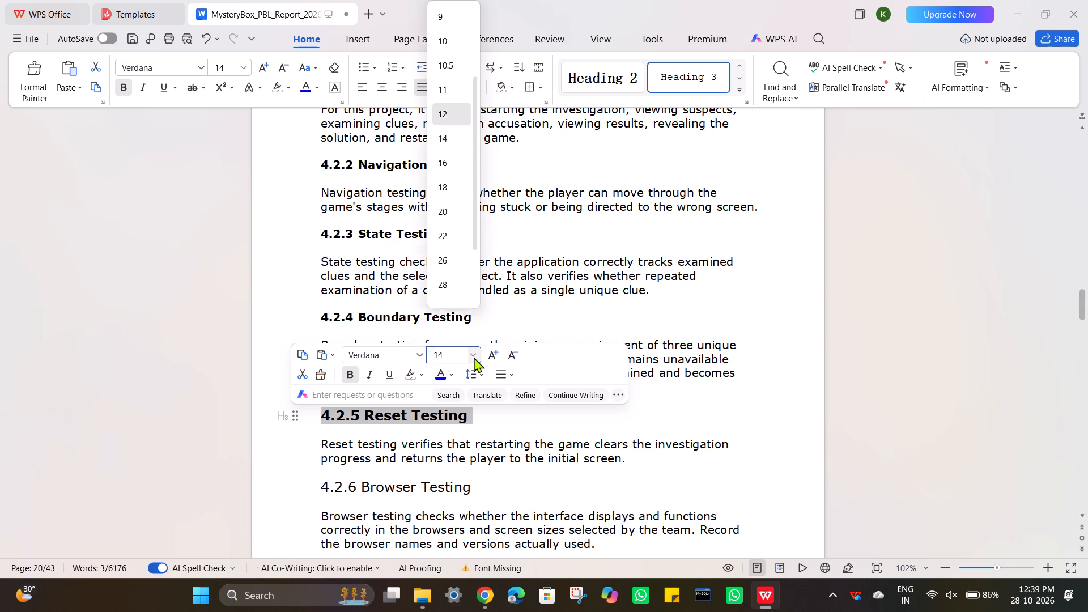
{"action": "left_click", "coordinate": [448, 102]}
{"action": "left_click", "coordinate": [270, 301]}
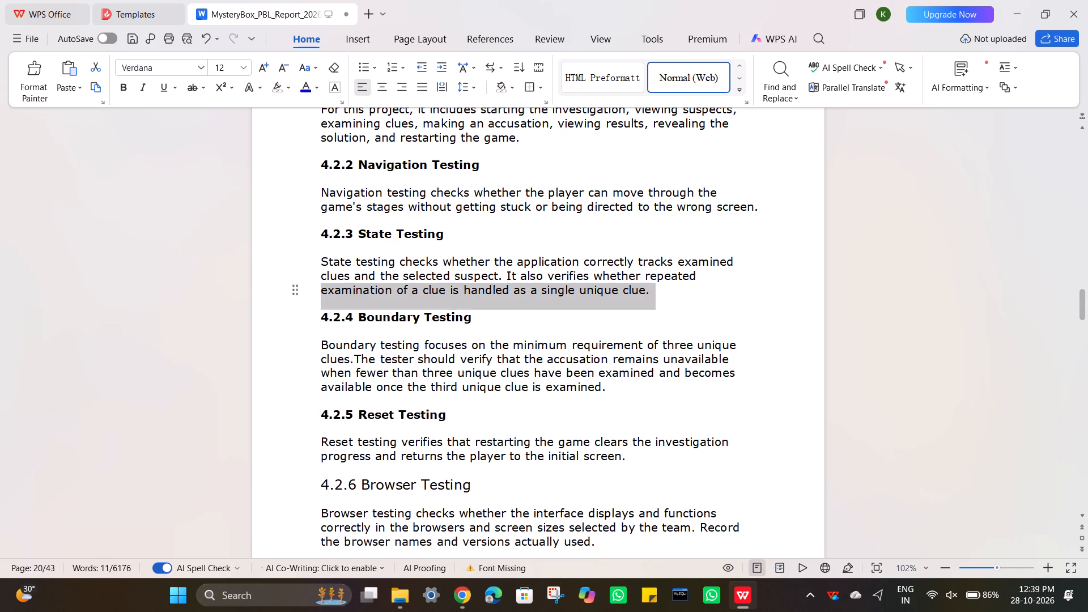
Make the 4.2.6 Browser Testing subheading bold and set its font size to 12.
{"action": "scroll", "coordinate": [270, 301], "scroll_direction": "down", "scroll_amount": 4}
{"action": "left_click_drag", "start_coordinate": [474, 283], "coordinate": [322, 282]}
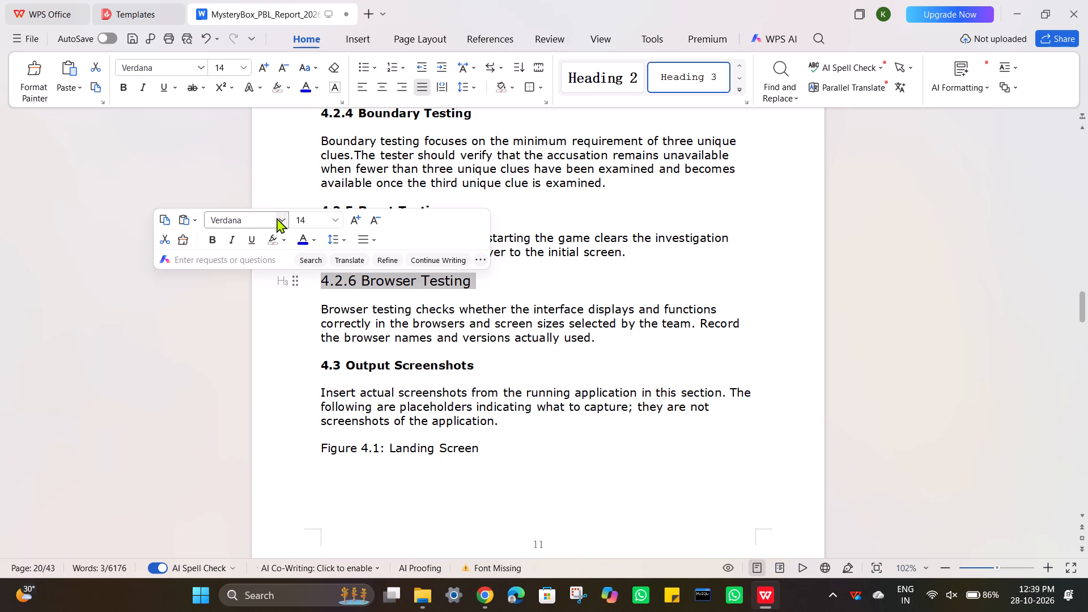
{"action": "left_click", "coordinate": [124, 87]}
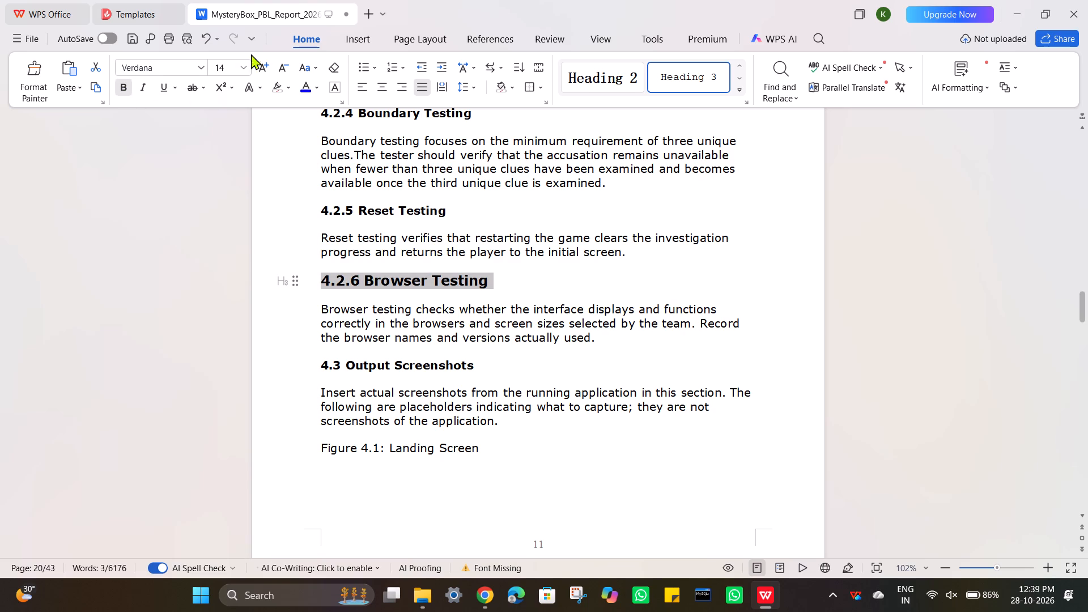
{"action": "left_click", "coordinate": [243, 65]}
{"action": "left_click", "coordinate": [228, 193]}
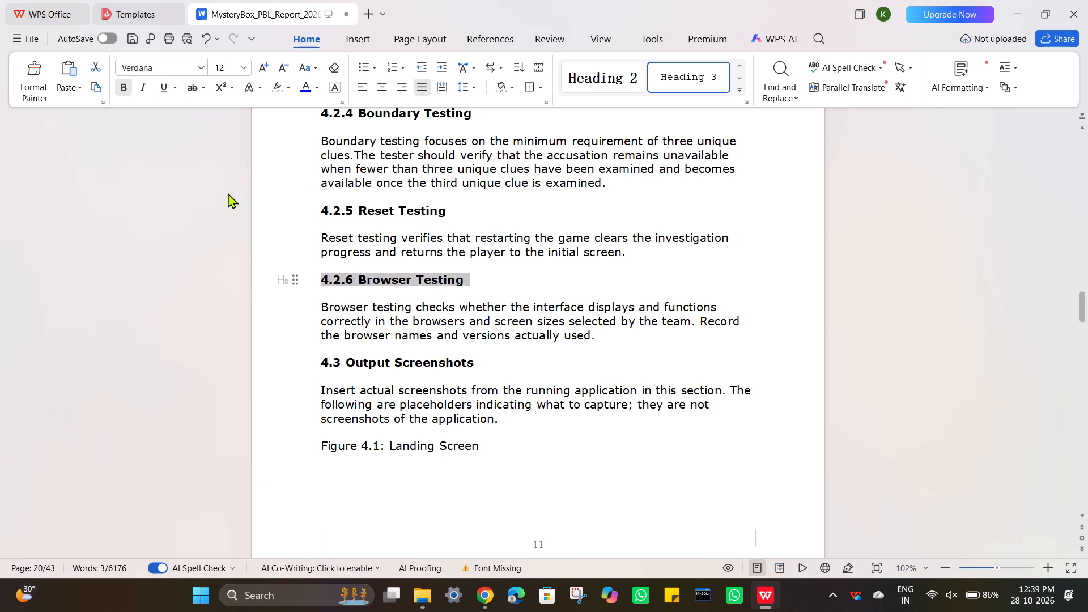
Look through the section 4.3 output screenshots and check the formatting and placement of their figure captions.
{"action": "scroll", "coordinate": [479, 447], "scroll_direction": "down", "scroll_amount": 5}
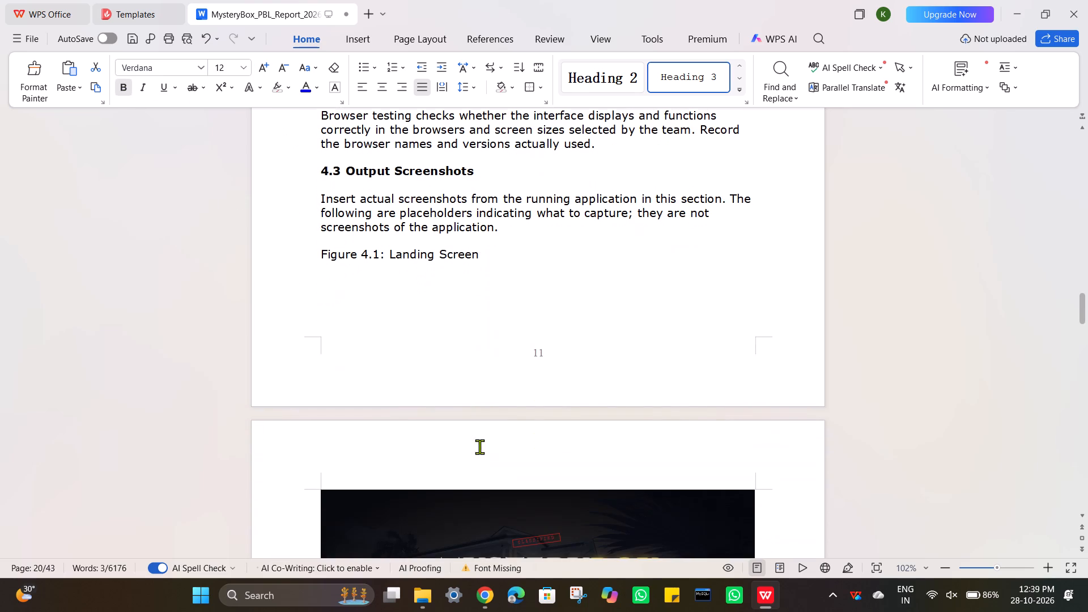
{"action": "scroll", "coordinate": [479, 447], "scroll_direction": "down", "scroll_amount": 13}
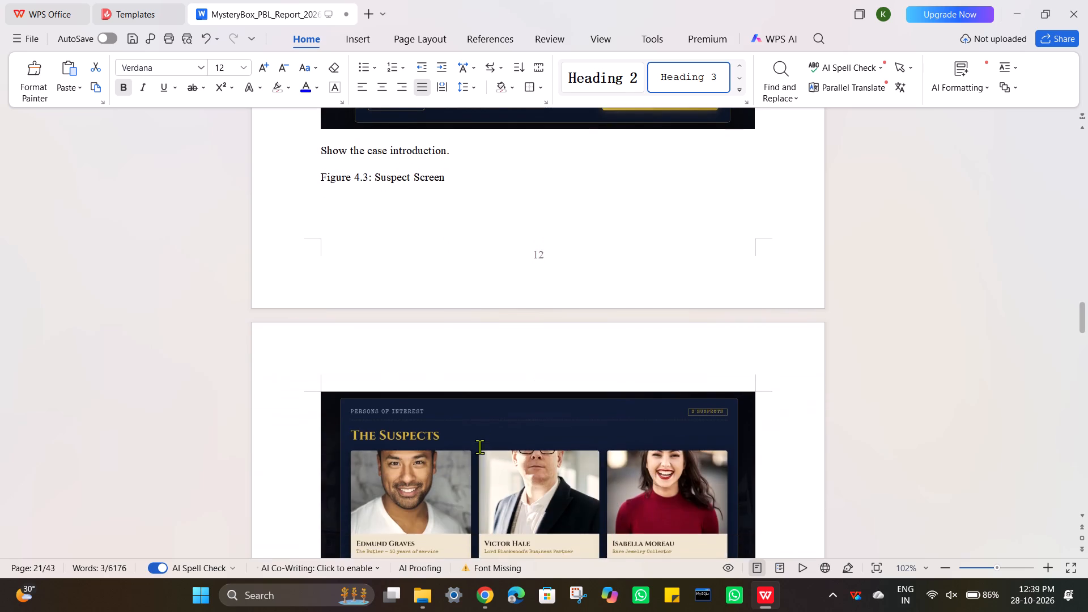
{"action": "scroll", "coordinate": [479, 447], "scroll_direction": "down", "scroll_amount": 7}
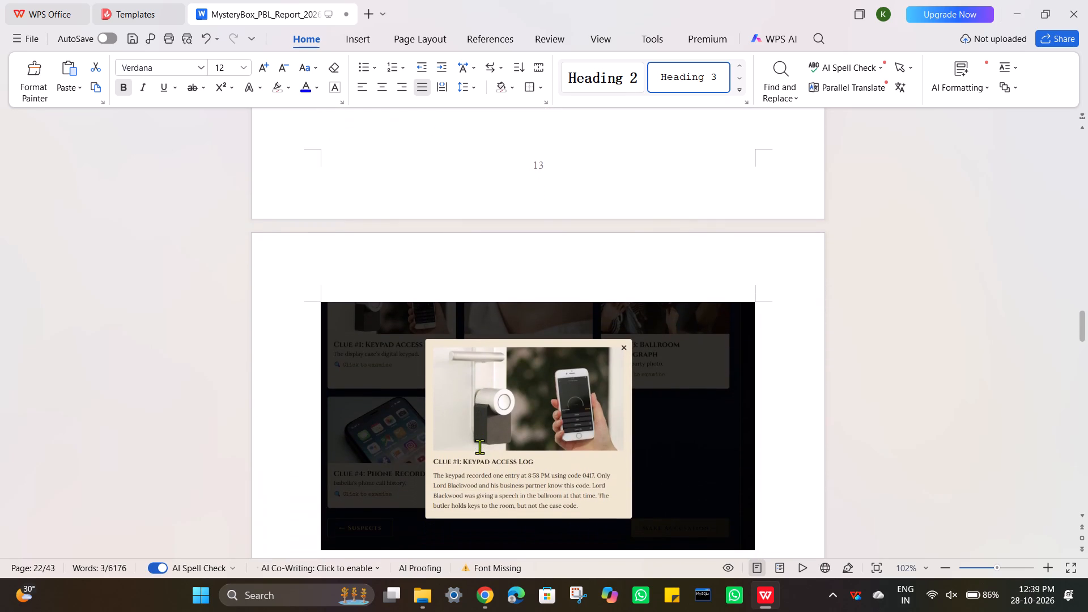
{"action": "scroll", "coordinate": [479, 447], "scroll_direction": "down", "scroll_amount": 9}
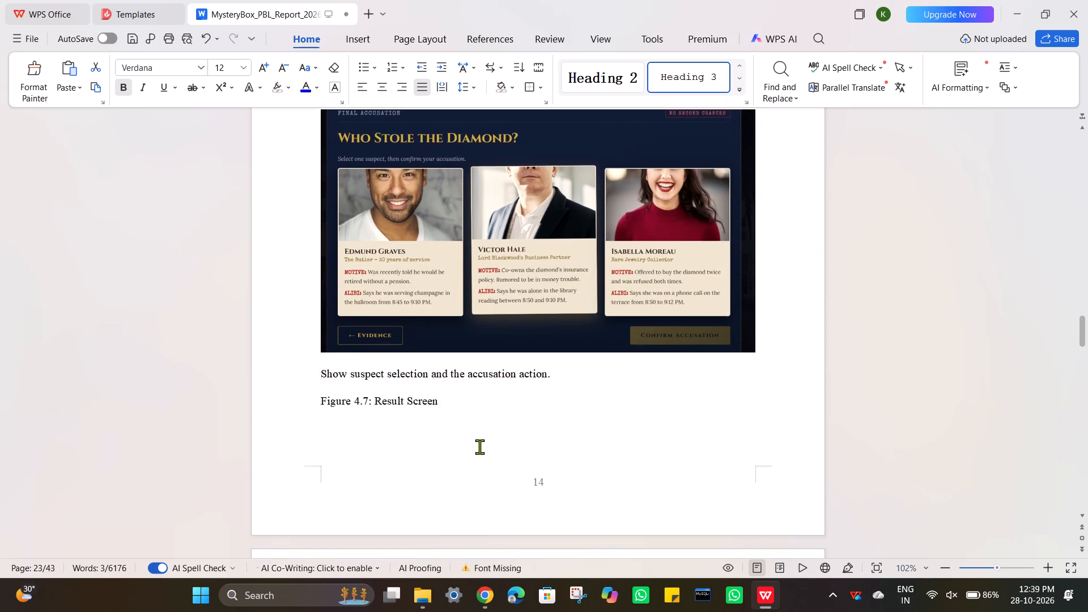
{"action": "scroll", "coordinate": [479, 447], "scroll_direction": "down", "scroll_amount": 4}
{"action": "scroll", "coordinate": [481, 450], "scroll_direction": "up", "scroll_amount": 5}
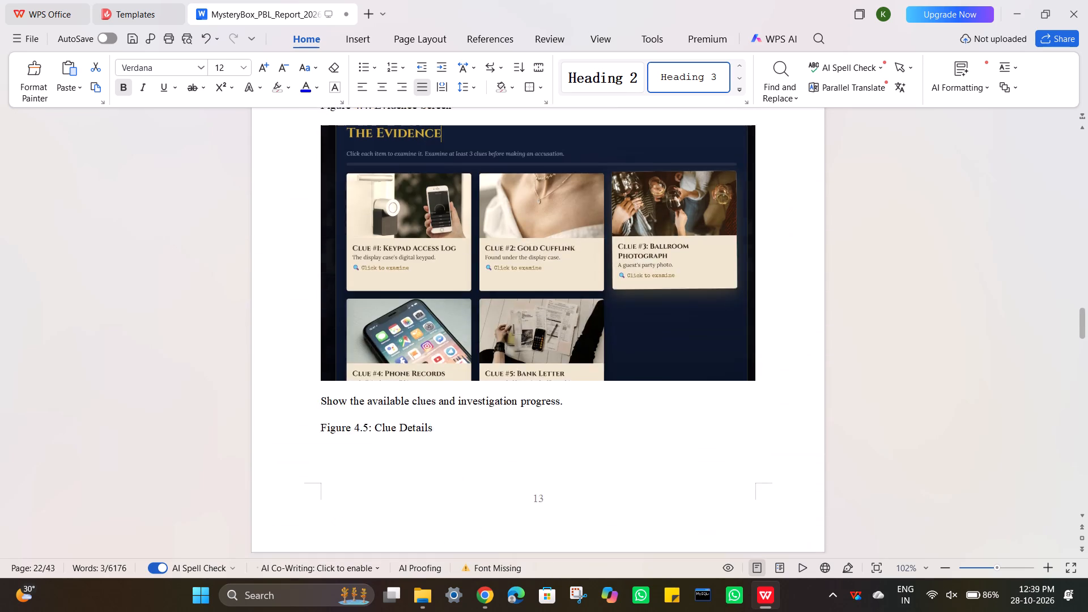
{"action": "scroll", "coordinate": [481, 450], "scroll_direction": "up", "scroll_amount": 13}
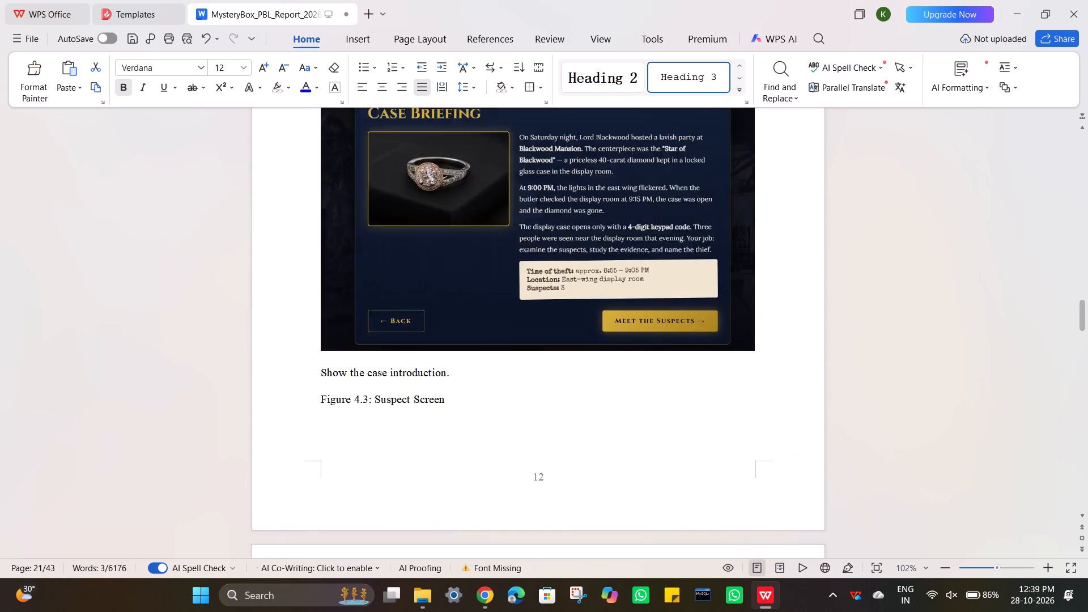
{"action": "scroll", "coordinate": [481, 450], "scroll_direction": "up", "scroll_amount": 8}
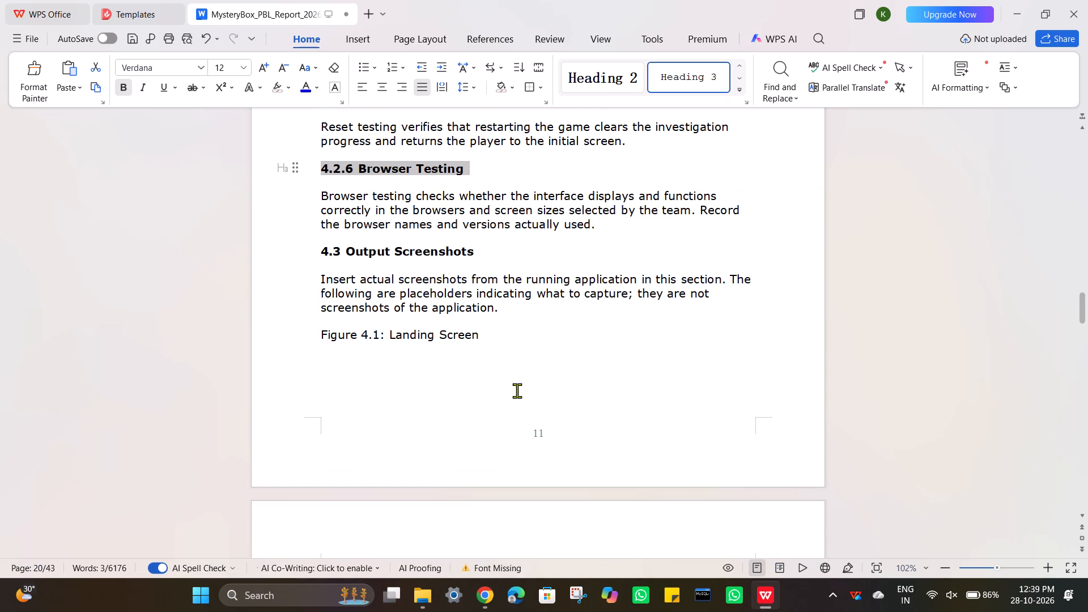
Make the captions Figure 4.1: Landing Screen and Figure 4.2: Case Briefing Screen bold.
{"action": "left_click_drag", "start_coordinate": [486, 333], "coordinate": [294, 334]}
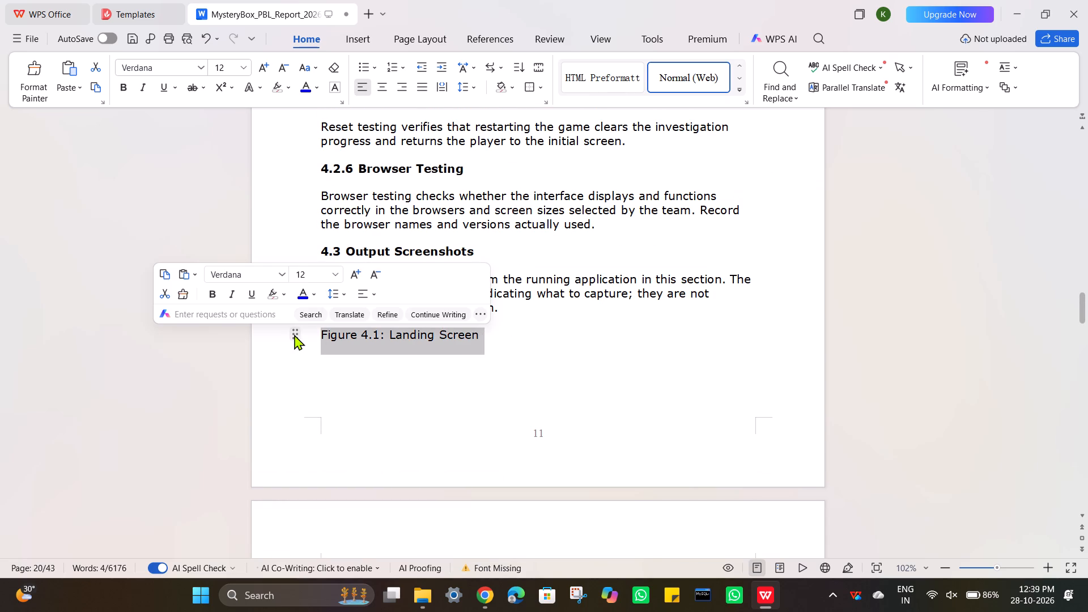
{"action": "left_click", "coordinate": [207, 295]}
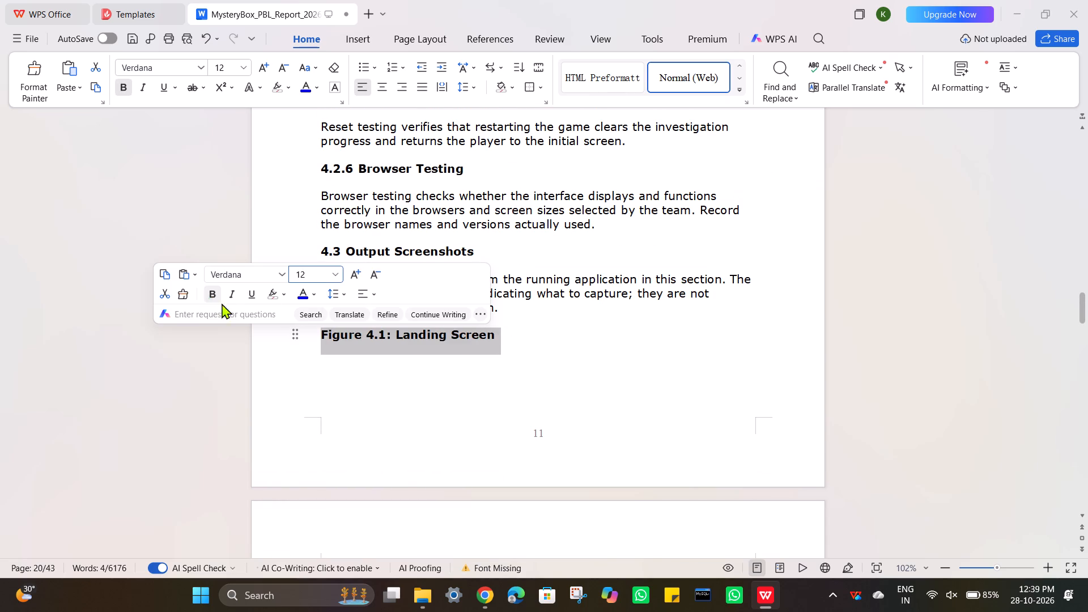
{"action": "scroll", "coordinate": [332, 436], "scroll_direction": "down", "scroll_amount": 6}
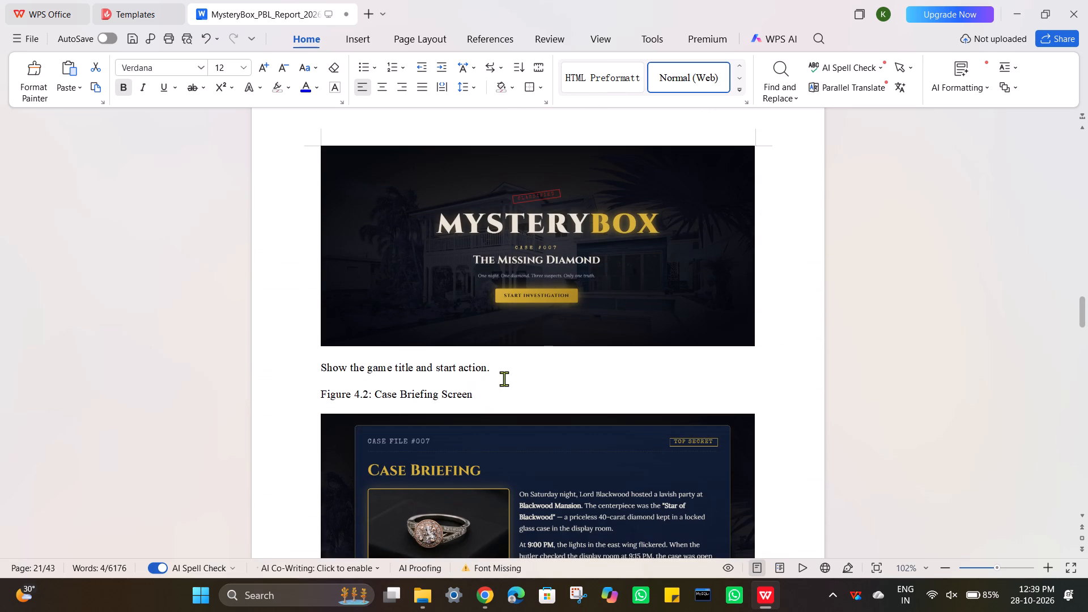
{"action": "left_click_drag", "start_coordinate": [484, 399], "coordinate": [316, 399]}
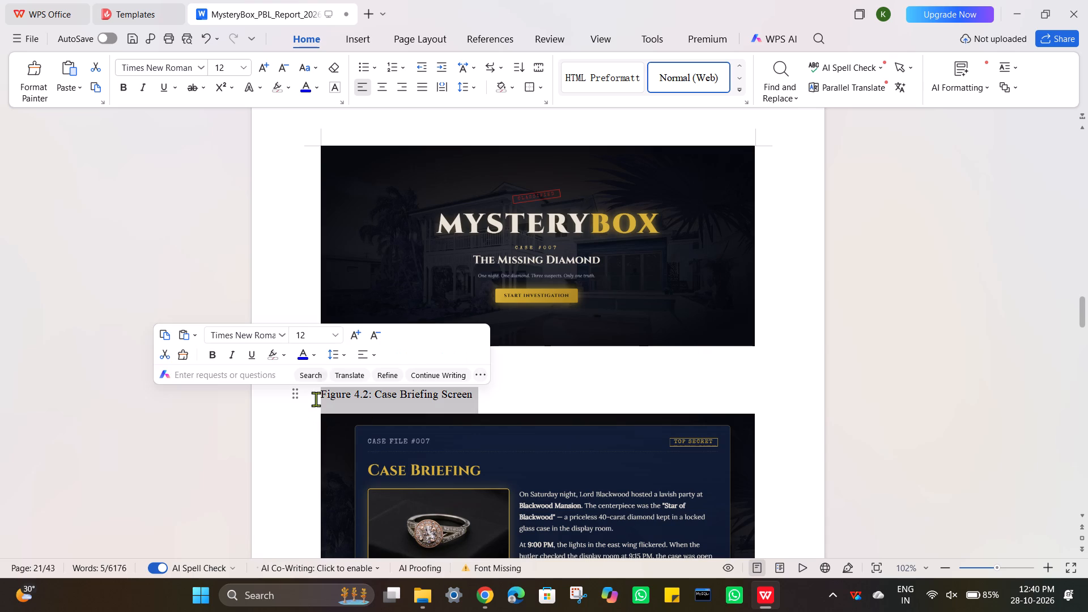
{"action": "left_click", "coordinate": [210, 352]}
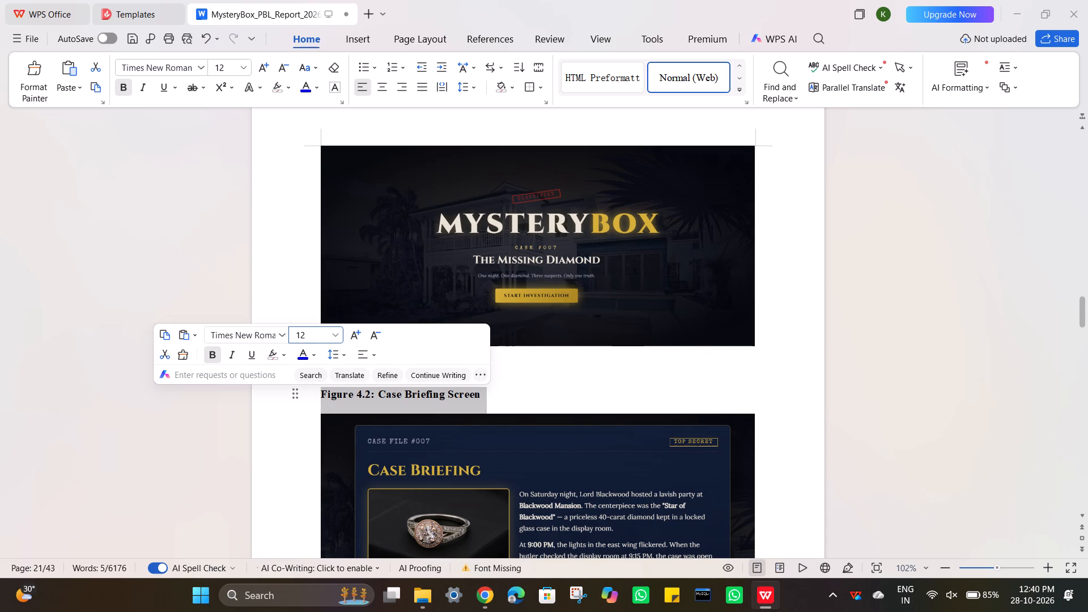
Make the Figure 4.3: Suspect Screen caption bold and push it onto the next page above its image with blank lines.
{"action": "scroll", "coordinate": [288, 444], "scroll_direction": "down", "scroll_amount": 7}
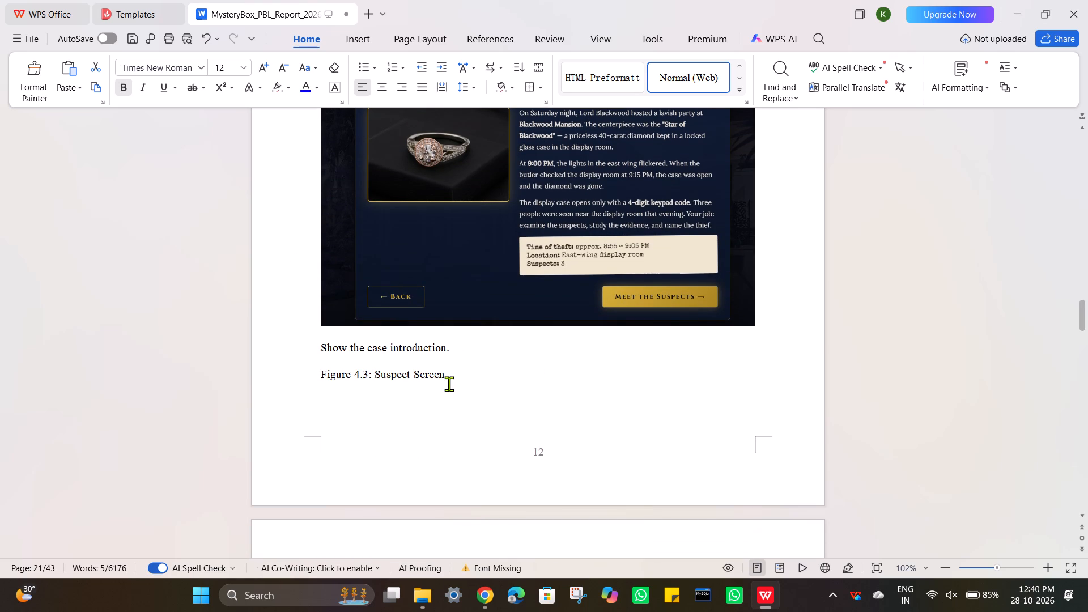
{"action": "left_click_drag", "start_coordinate": [453, 368], "coordinate": [322, 378]}
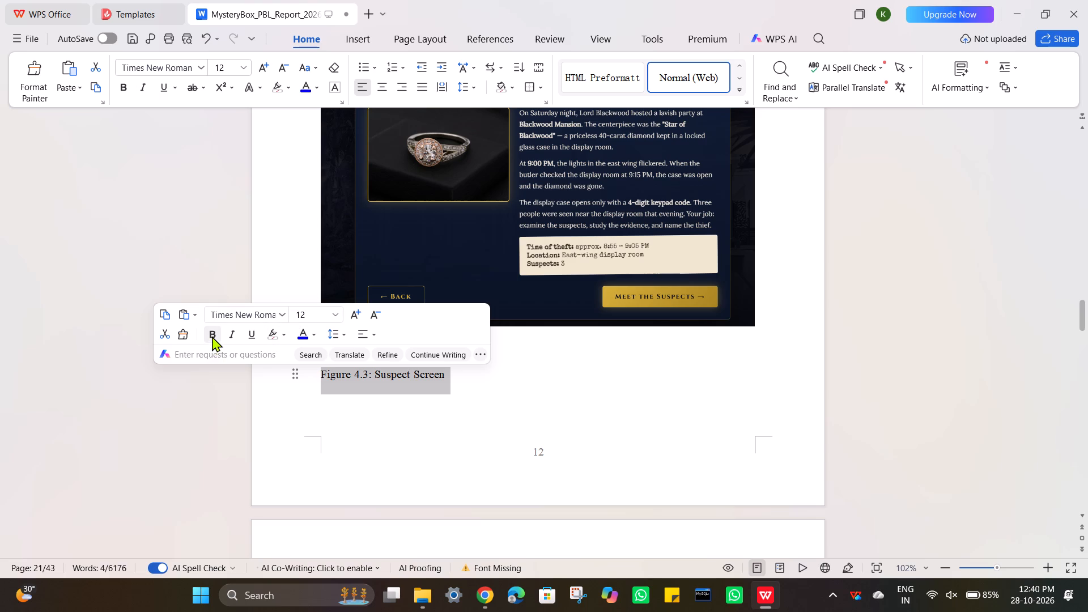
{"action": "left_click", "coordinate": [212, 336]}
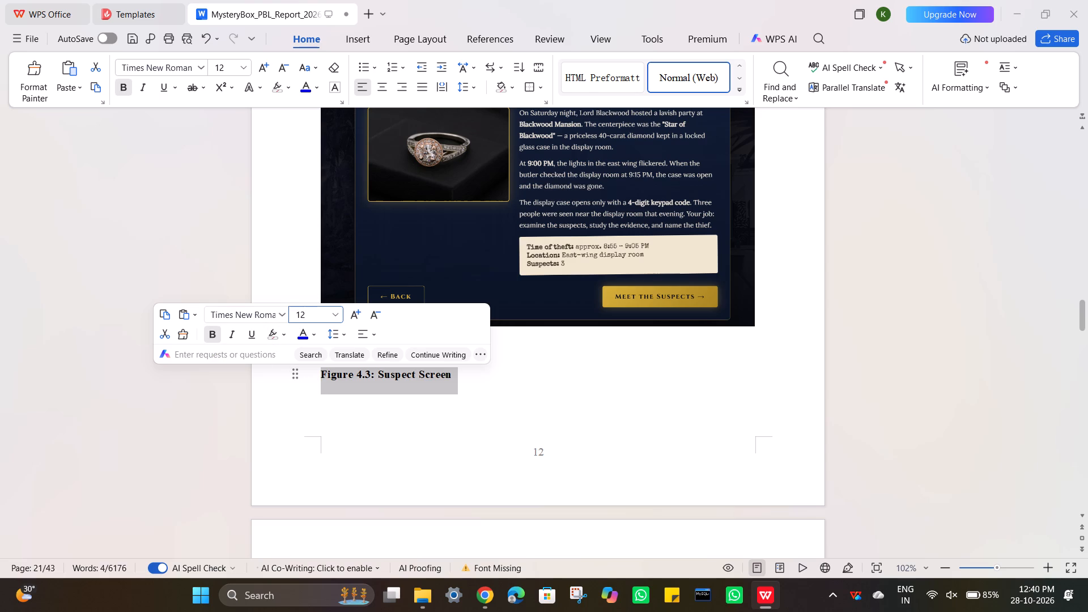
{"action": "left_click", "coordinate": [311, 367]}
{"action": "left_click", "coordinate": [318, 377]}
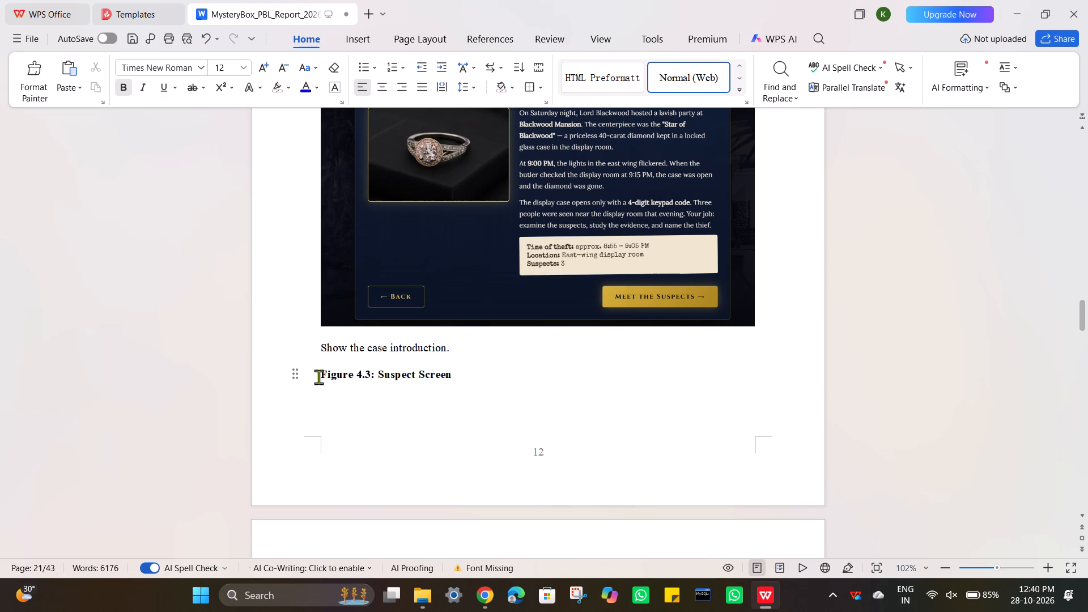
{"action": "key", "text": "Return"}
{"action": "key", "text": "Return"}
{"action": "key", "text": "Return"}
Make the Figure 4.4: Evidence Screen caption bold.
{"action": "scroll", "coordinate": [318, 377], "scroll_direction": "down", "scroll_amount": 2}
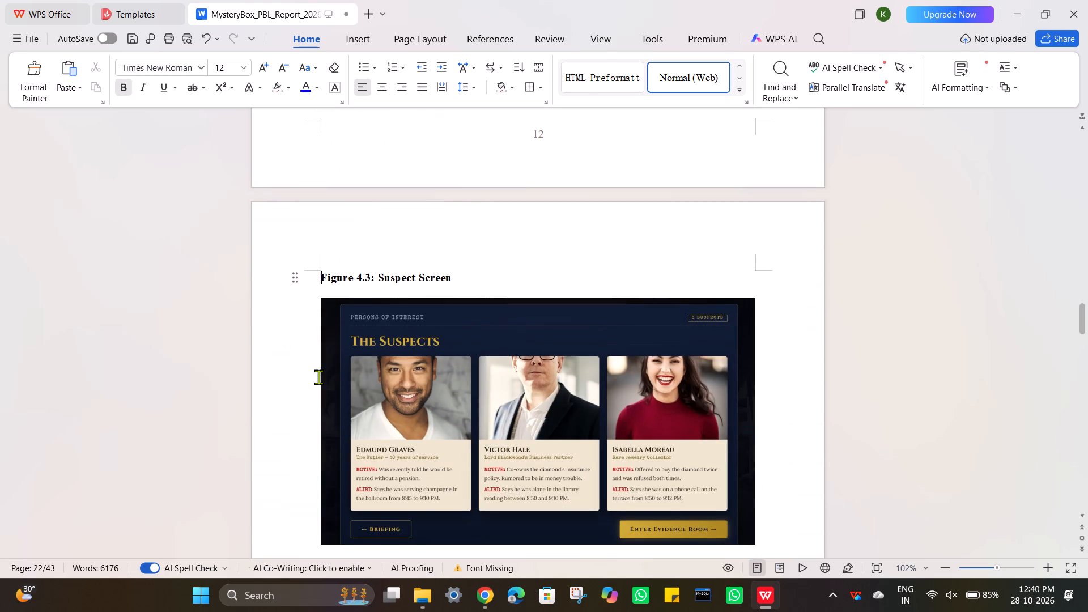
{"action": "scroll", "coordinate": [318, 377], "scroll_direction": "down", "scroll_amount": 6}
{"action": "left_click_drag", "start_coordinate": [318, 398], "coordinate": [456, 401]}
{"action": "left_click", "coordinate": [354, 360]}
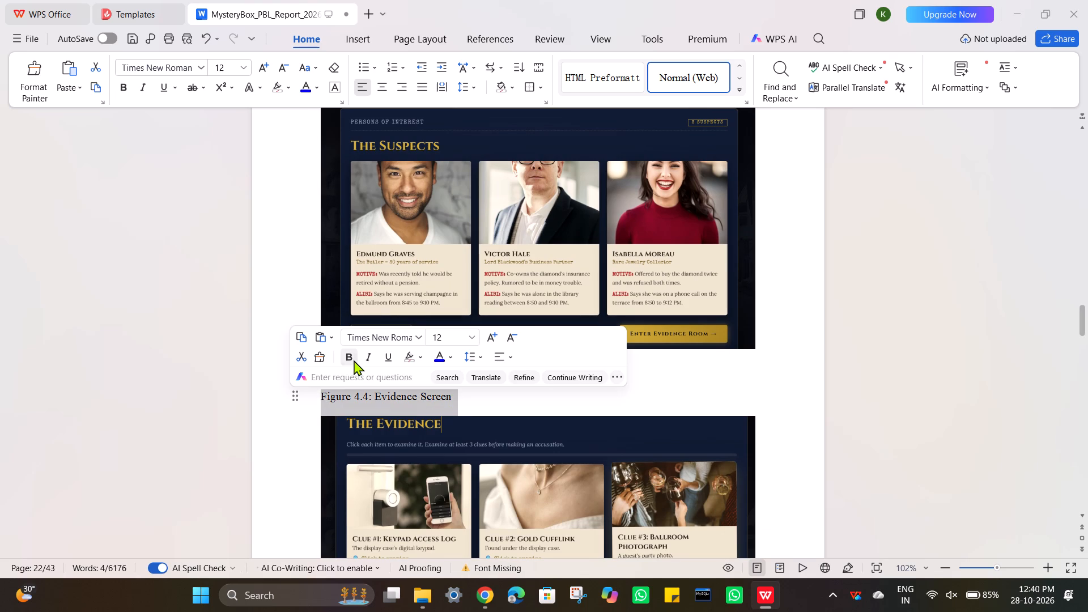
Make the Figure 4.5: Clue Details caption bold and push it onto the next page above its image with a blank line.
{"action": "scroll", "coordinate": [362, 462], "scroll_direction": "down", "scroll_amount": 6}
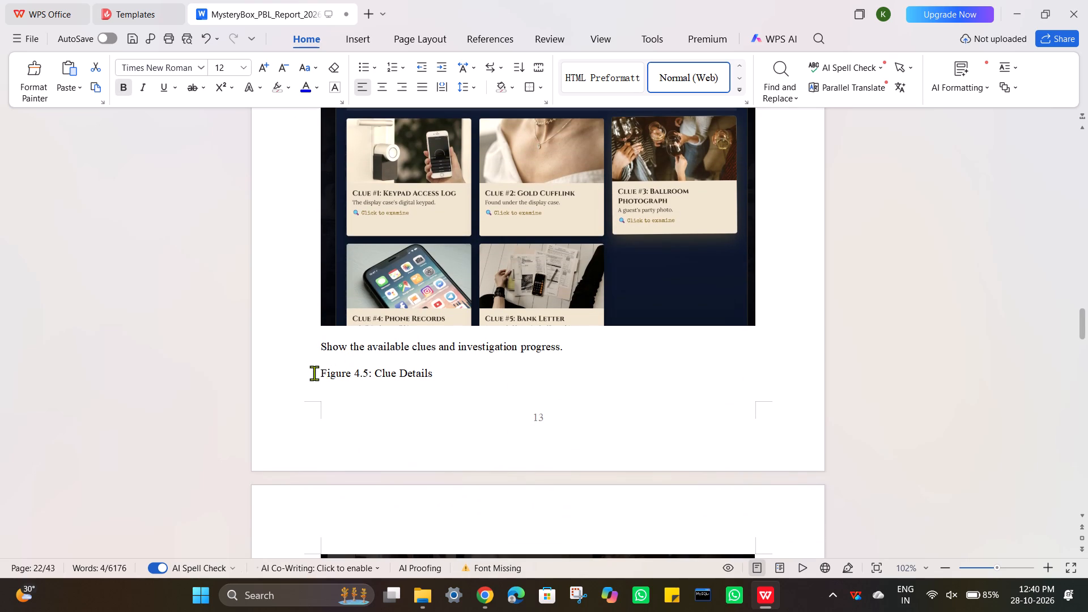
{"action": "left_click_drag", "start_coordinate": [314, 373], "coordinate": [441, 395]}
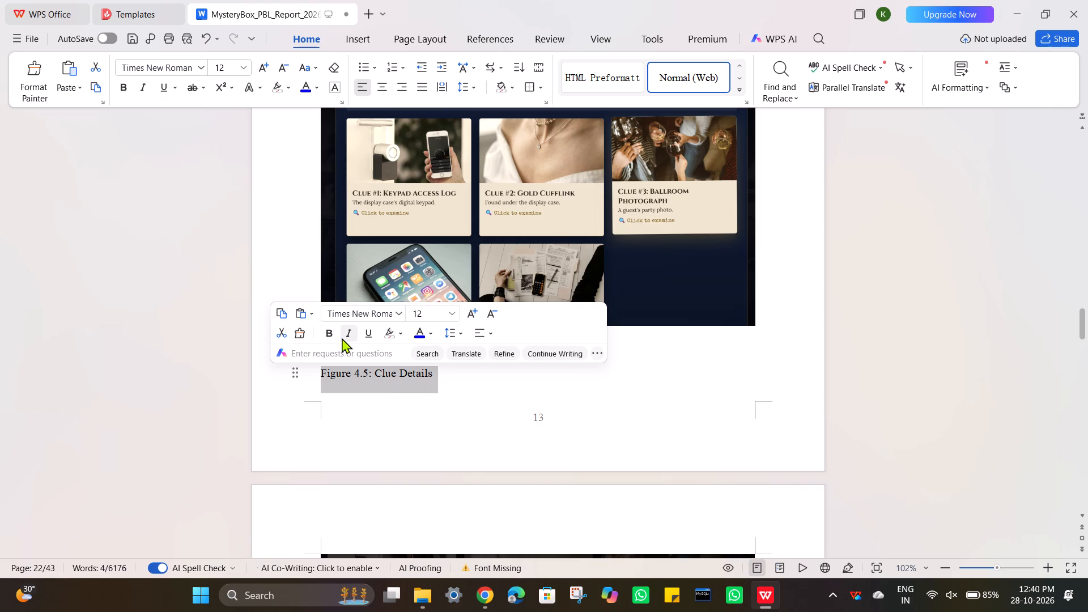
{"action": "left_click", "coordinate": [330, 338]}
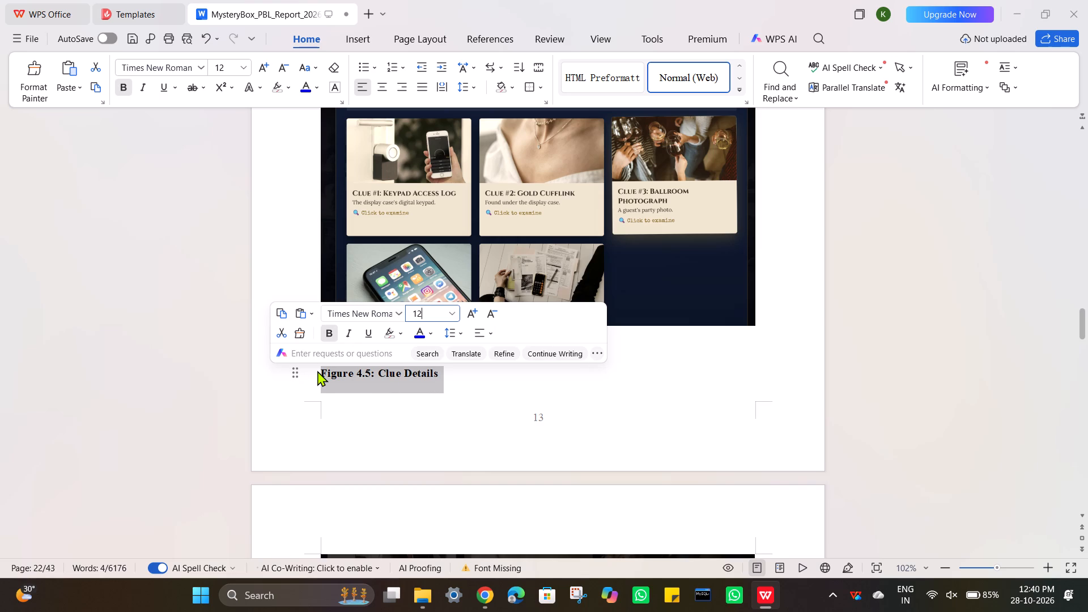
{"action": "left_click", "coordinate": [317, 371]}
{"action": "left_click", "coordinate": [317, 371]}
{"action": "key", "text": "Return"}
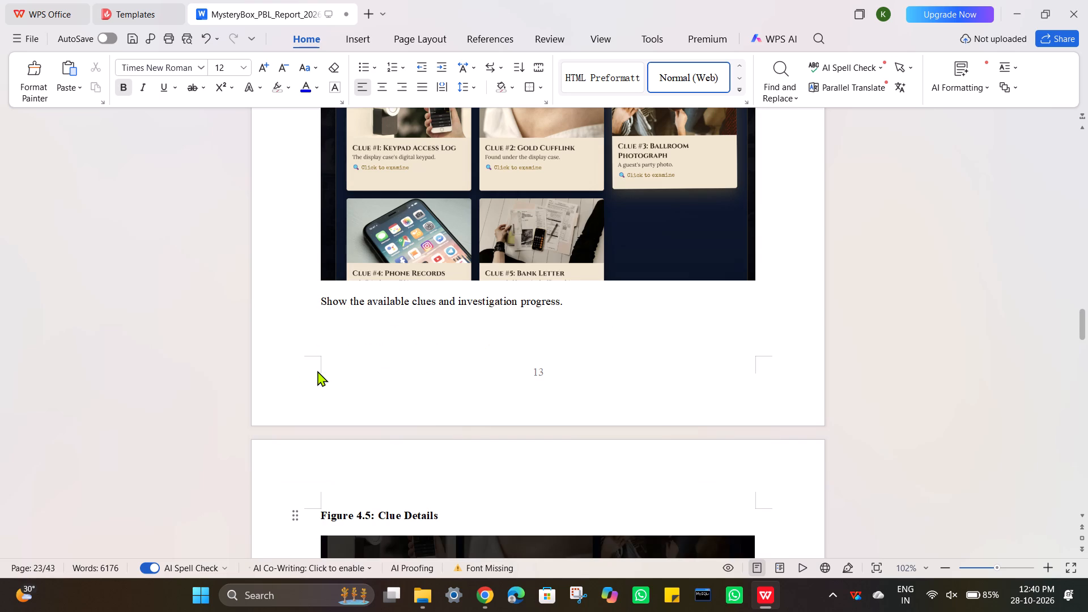
Make the Figure 4.6: Accusation Screen caption bold.
{"action": "scroll", "coordinate": [317, 371], "scroll_direction": "down", "scroll_amount": 7}
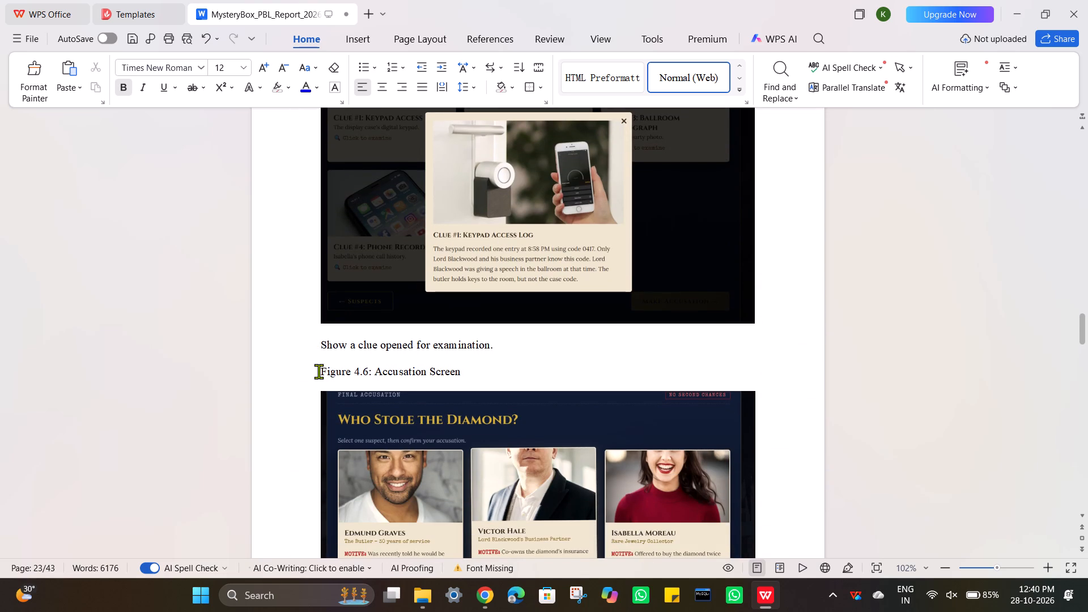
{"action": "left_click_drag", "start_coordinate": [318, 371], "coordinate": [499, 370]}
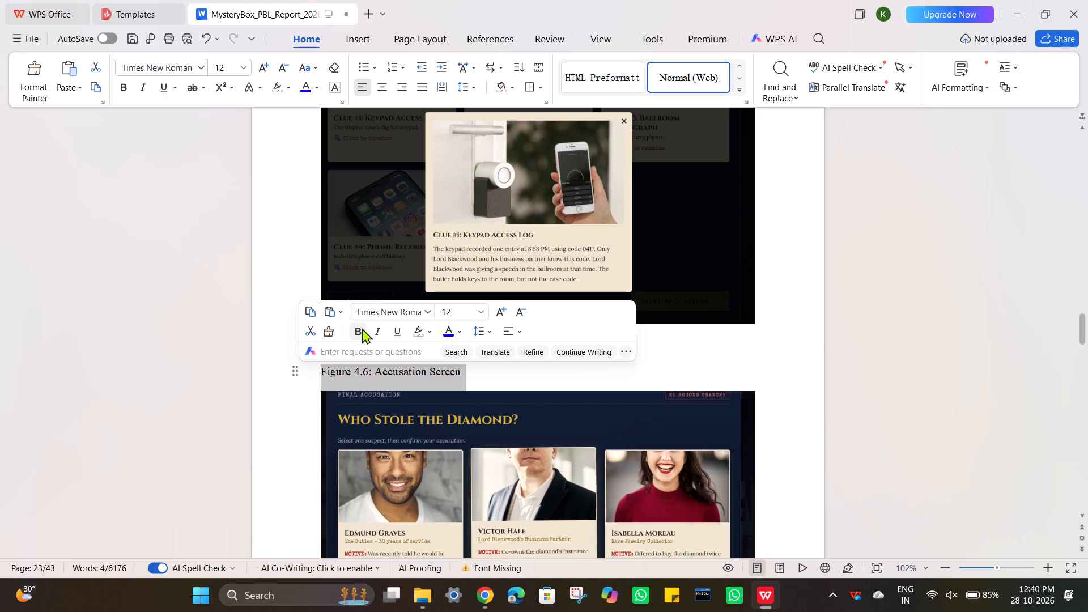
{"action": "left_click", "coordinate": [362, 328]}
Make the Figure 4.7: Result Screen caption bold and push it onto the next page above its image with blank lines.
{"action": "scroll", "coordinate": [371, 440], "scroll_direction": "down", "scroll_amount": 5}
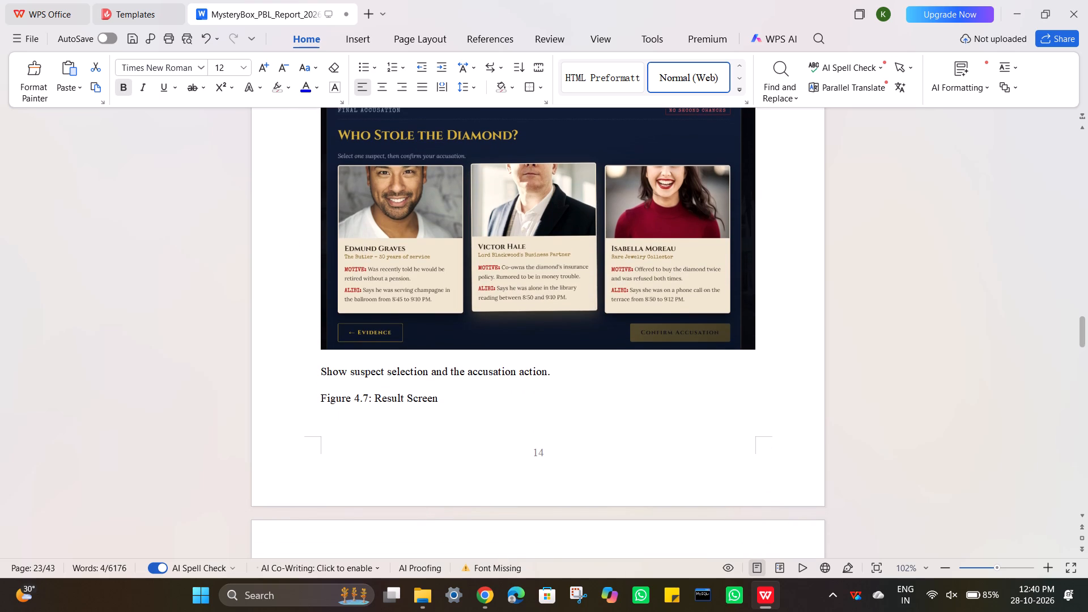
{"action": "left_click_drag", "start_coordinate": [322, 394], "coordinate": [440, 398]}
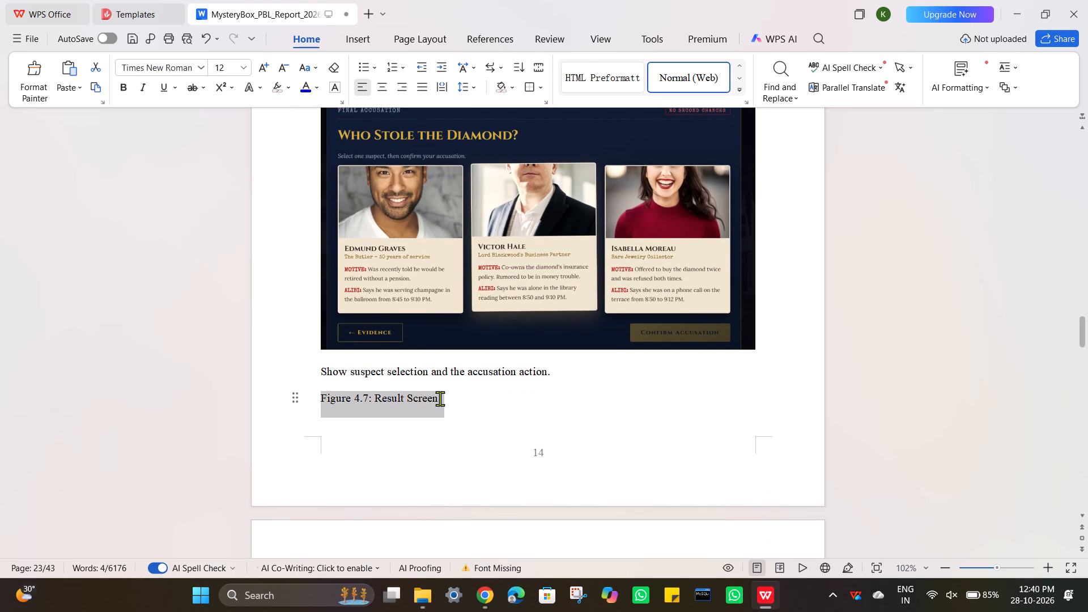
{"action": "left_click_drag", "start_coordinate": [440, 398], "coordinate": [442, 399]}
{"action": "left_click", "coordinate": [340, 366]}
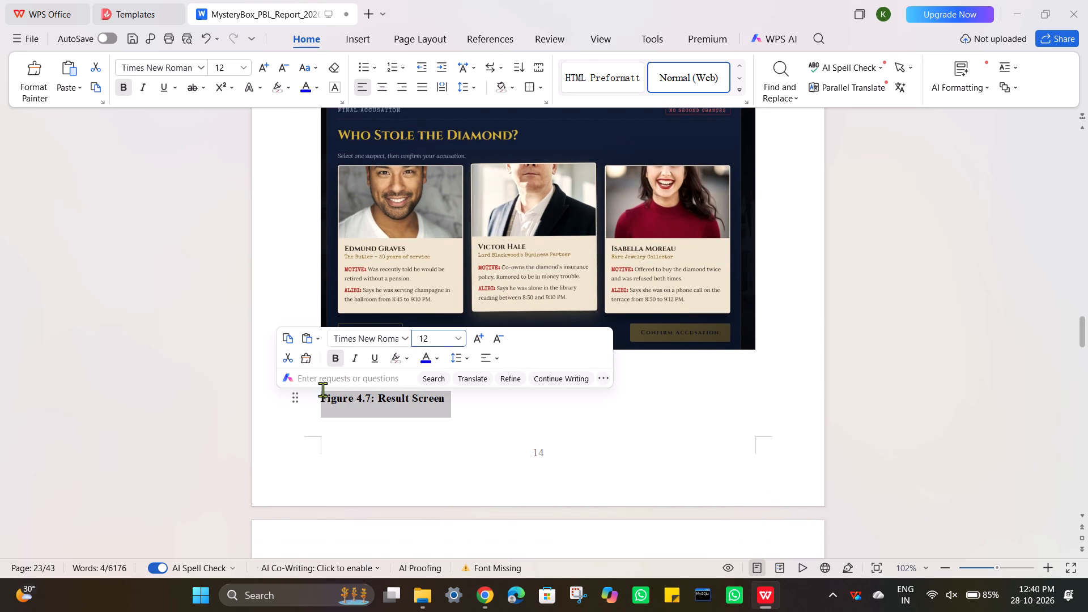
{"action": "left_click", "coordinate": [317, 394]}
{"action": "key", "text": "Return"}
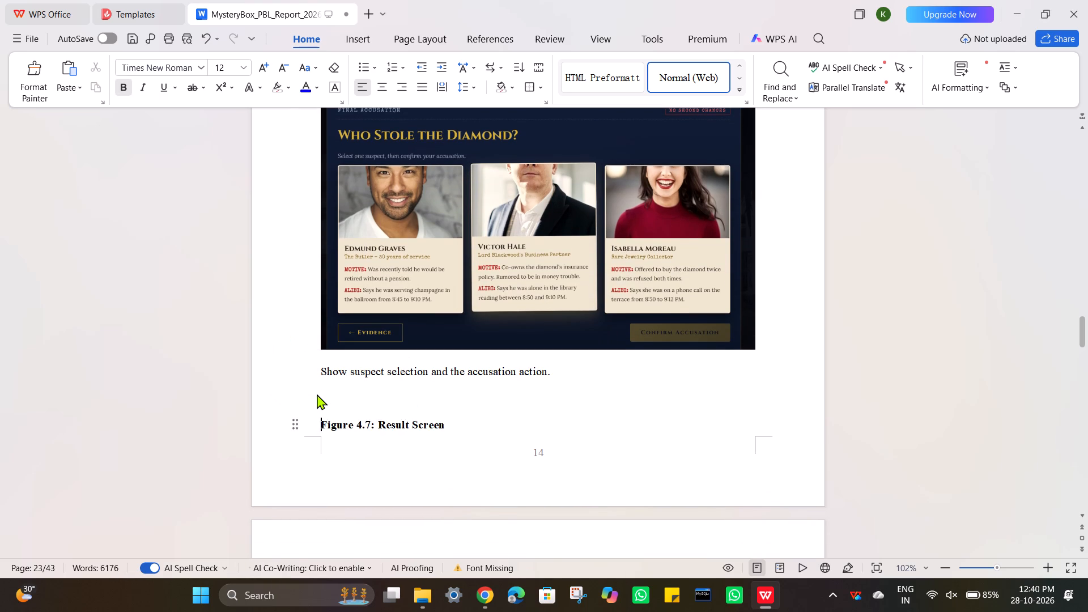
{"action": "key", "text": "Return"}
Review the heading formatting from 4.4 Analysis of Results through the 5.2 Future Enhancements items.
{"action": "scroll", "coordinate": [317, 394], "scroll_direction": "down", "scroll_amount": 7}
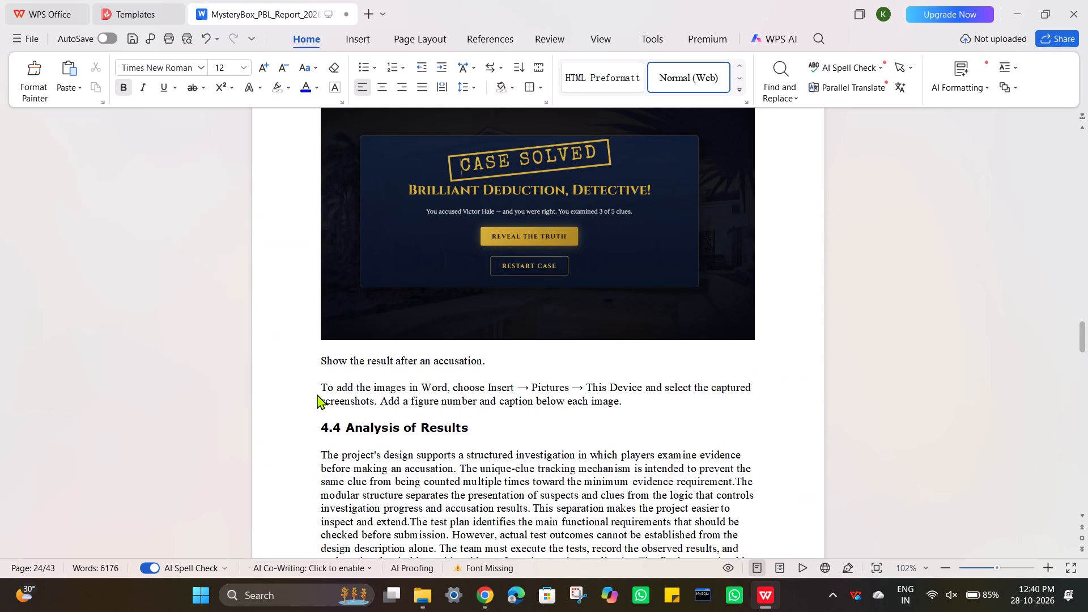
{"action": "scroll", "coordinate": [317, 394], "scroll_direction": "down", "scroll_amount": 9}
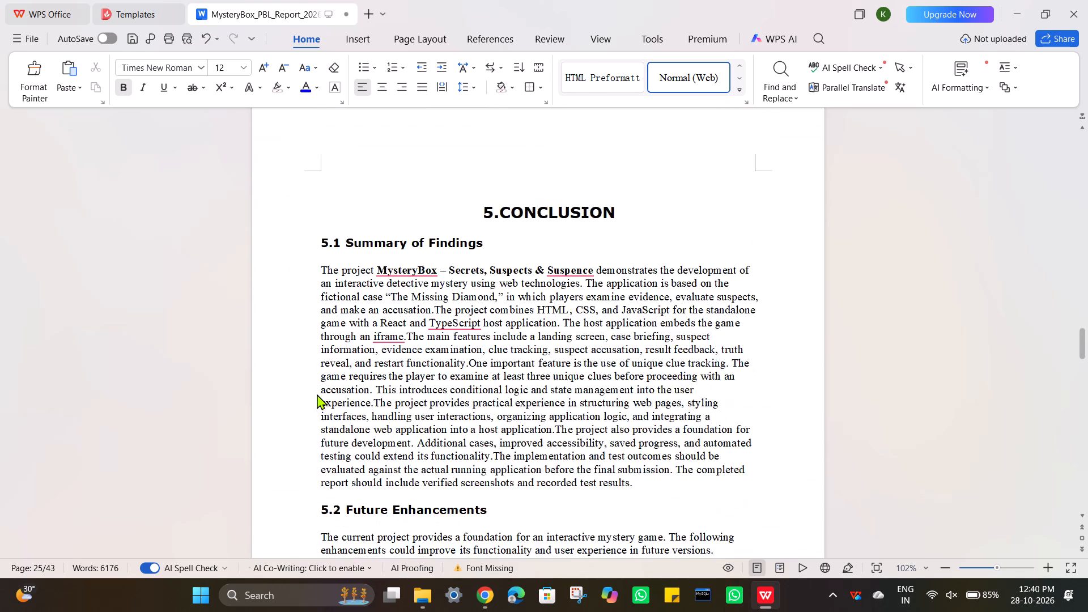
{"action": "scroll", "coordinate": [317, 394], "scroll_direction": "down", "scroll_amount": 7}
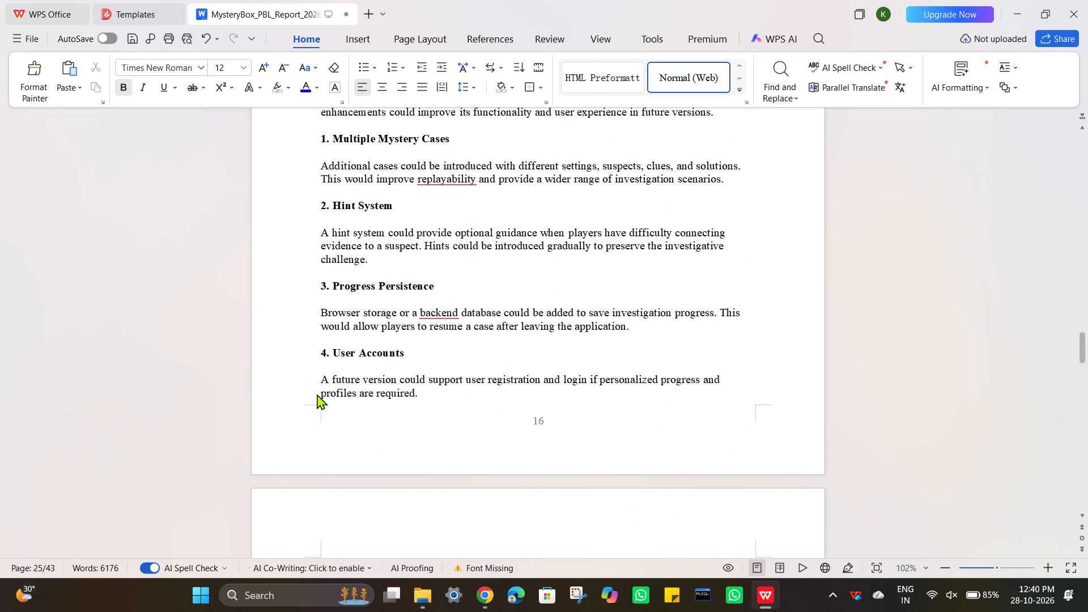
{"action": "scroll", "coordinate": [317, 394], "scroll_direction": "up", "scroll_amount": 2}
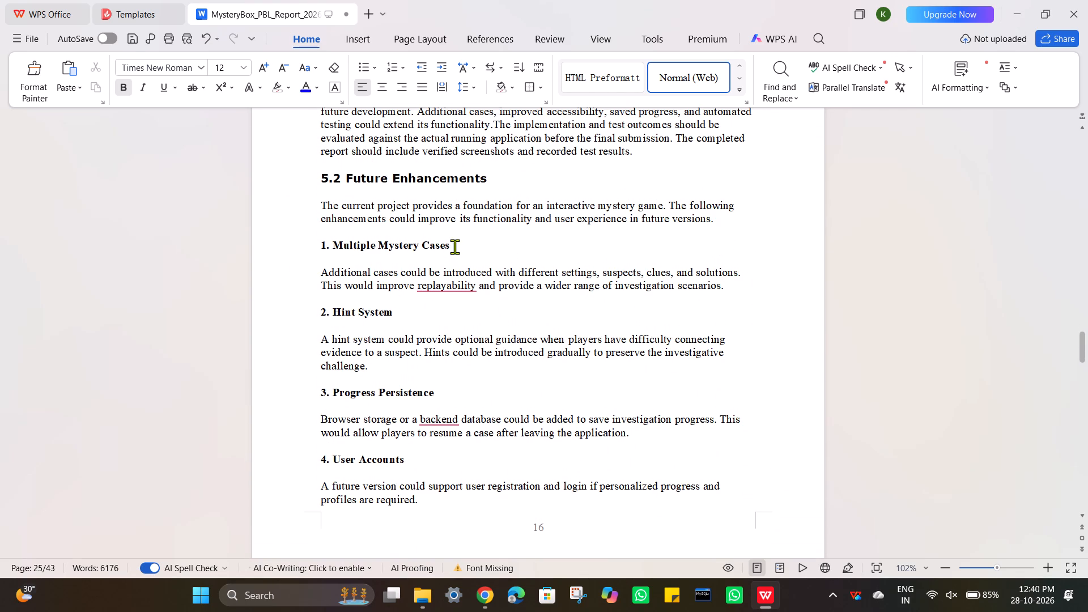
Reapply bold to the 1. Multiple Mystery Cases and 4. User Accounts headings under 5.2 Future Enhancements.
{"action": "left_click_drag", "start_coordinate": [454, 246], "coordinate": [312, 250]}
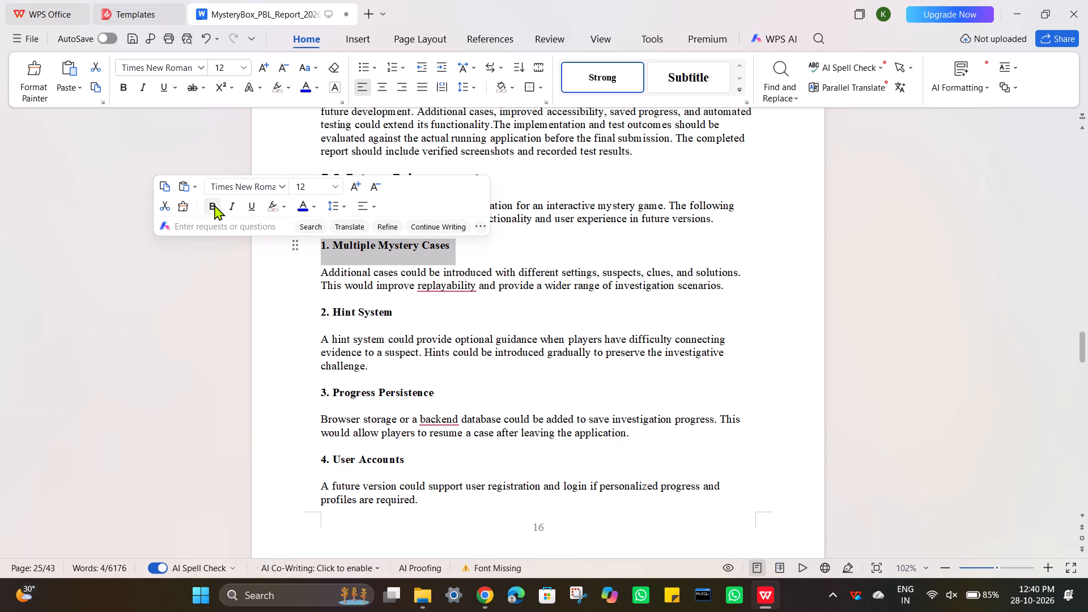
{"action": "left_click", "coordinate": [214, 205]}
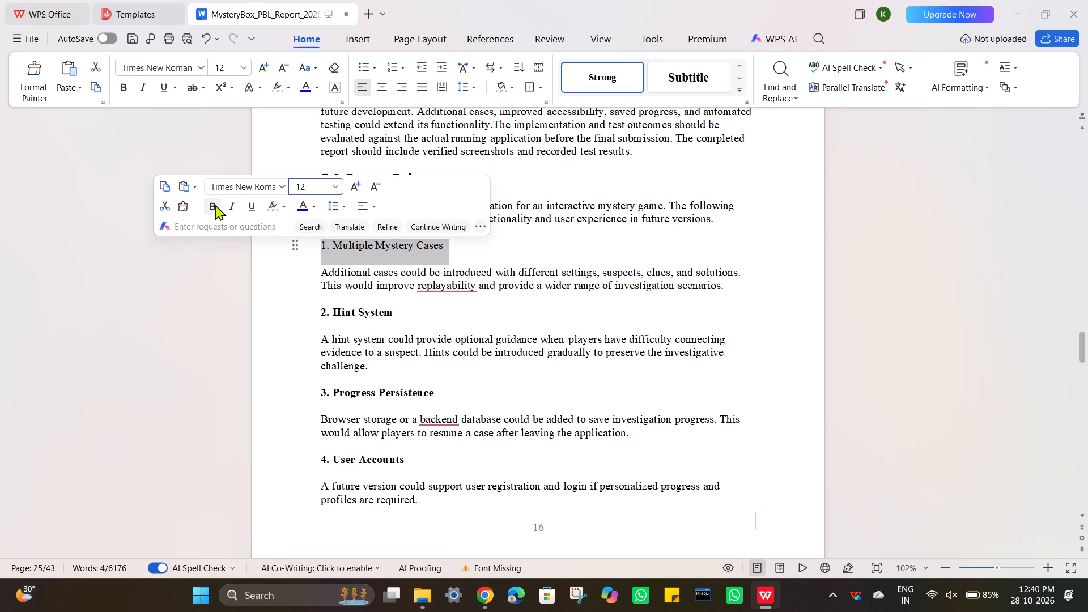
{"action": "left_click", "coordinate": [215, 205]}
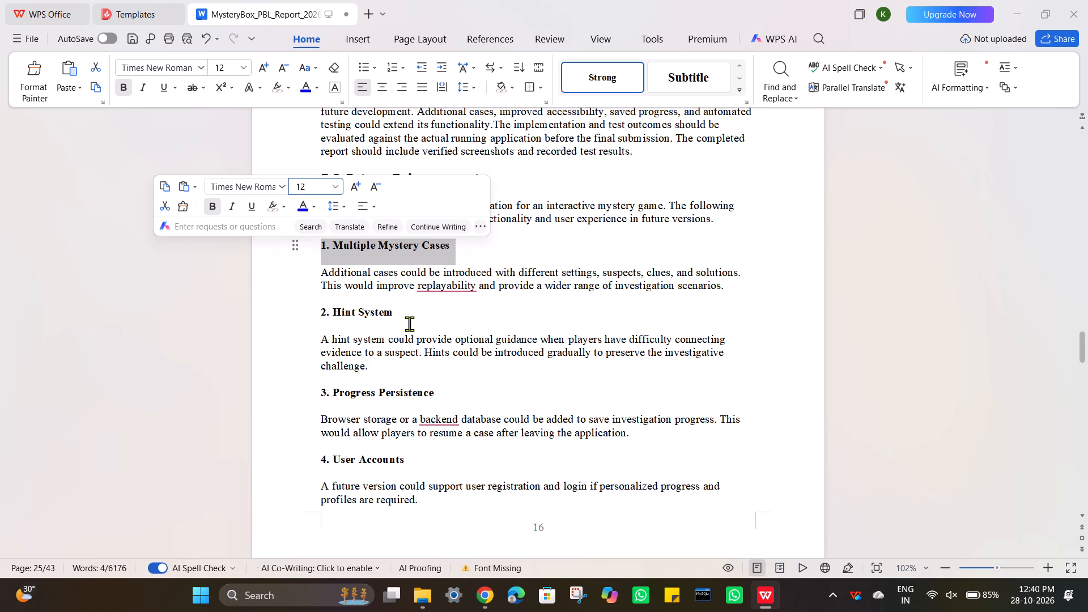
{"action": "scroll", "coordinate": [409, 324], "scroll_direction": "down", "scroll_amount": 2}
{"action": "left_click_drag", "start_coordinate": [409, 324], "coordinate": [293, 333]}
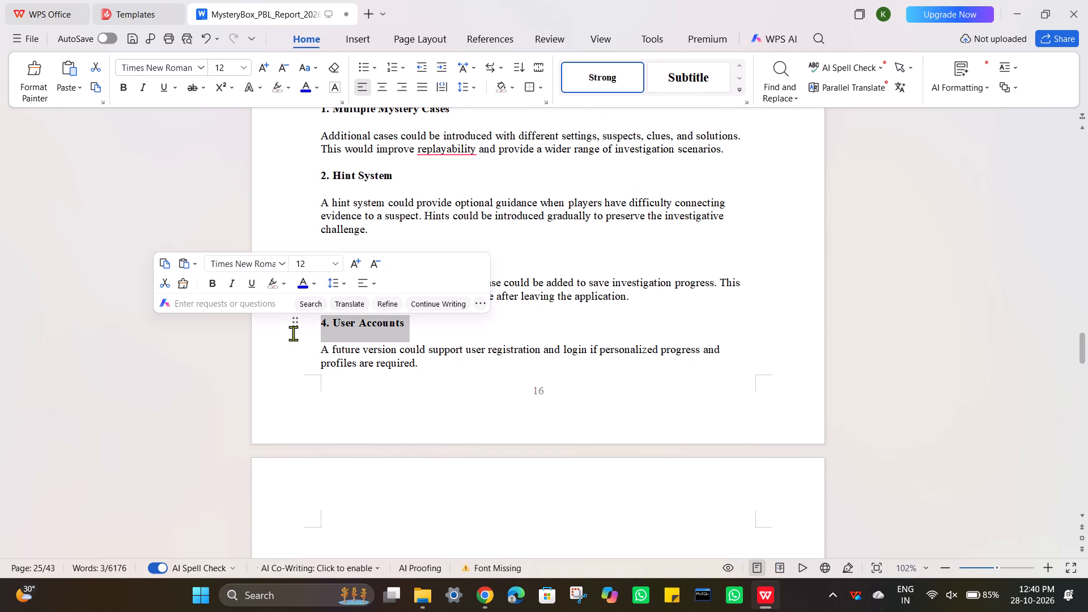
{"action": "left_click", "coordinate": [211, 292]}
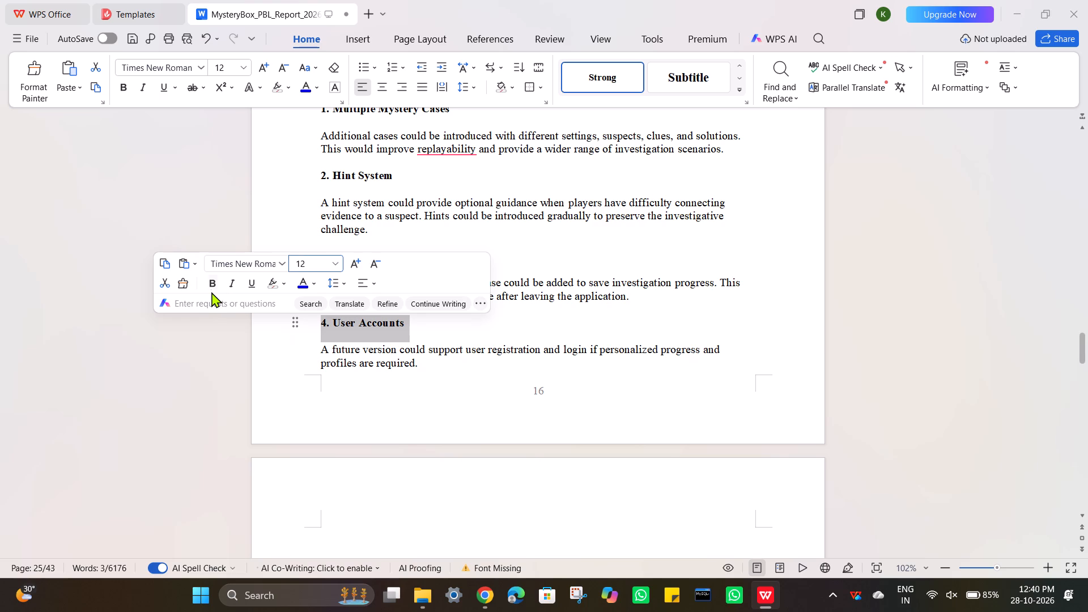
{"action": "left_click", "coordinate": [211, 286]}
{"action": "left_click", "coordinate": [211, 286]}
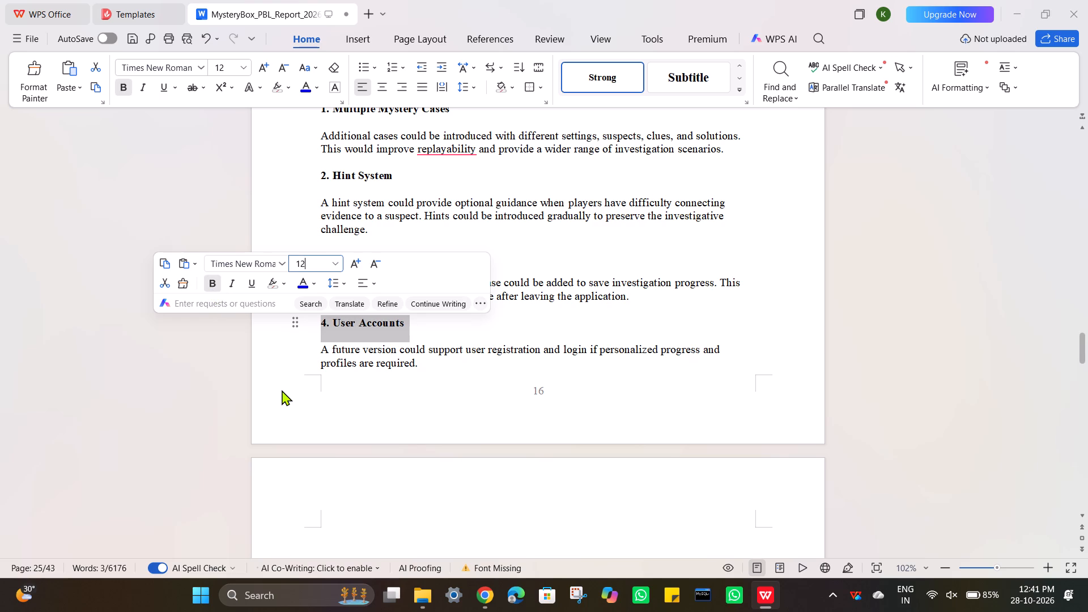
Look over the remaining pages into the Chapter 6 appendix code and save the report.
{"action": "scroll", "coordinate": [282, 390], "scroll_direction": "down", "scroll_amount": 11}
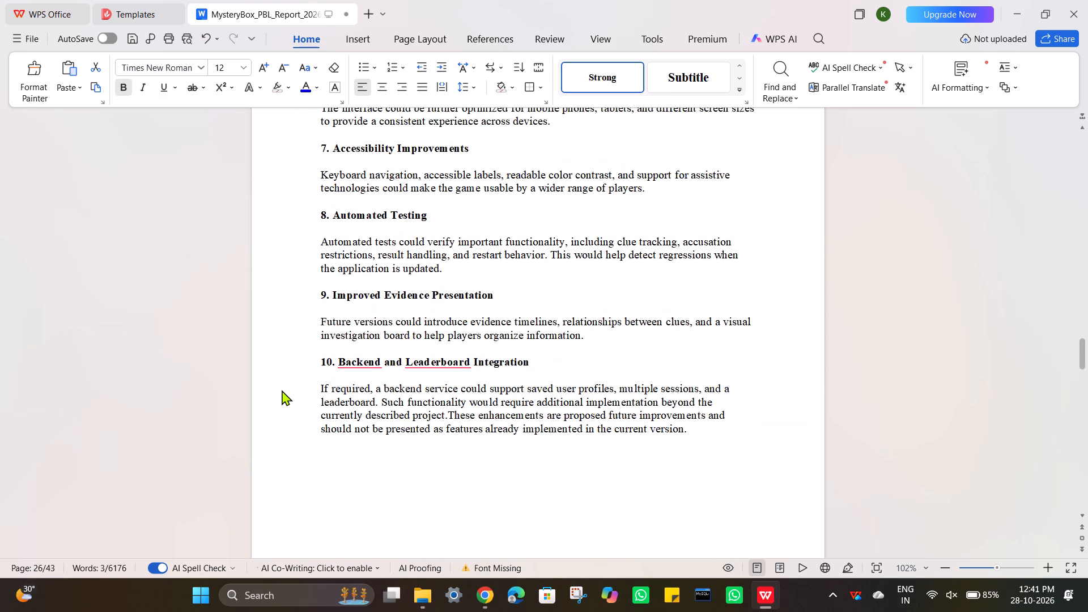
{"action": "scroll", "coordinate": [282, 390], "scroll_direction": "down", "scroll_amount": 10}
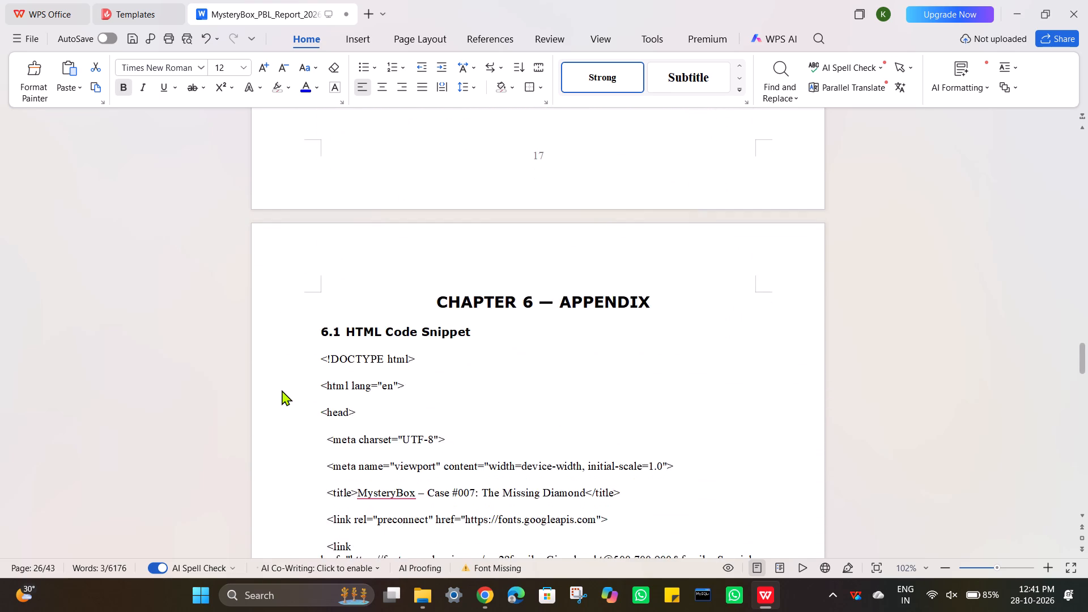
{"action": "scroll", "coordinate": [282, 390], "scroll_direction": "down", "scroll_amount": 4}
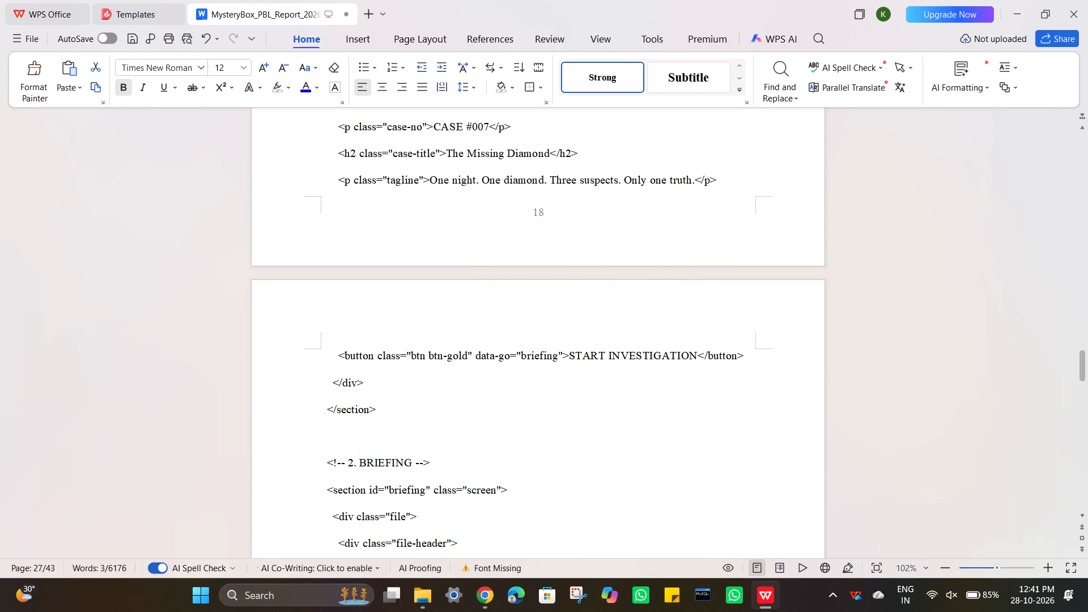
{"action": "key", "text": "ctrl+s"}
{"action": "key", "text": "ctrl+s"}
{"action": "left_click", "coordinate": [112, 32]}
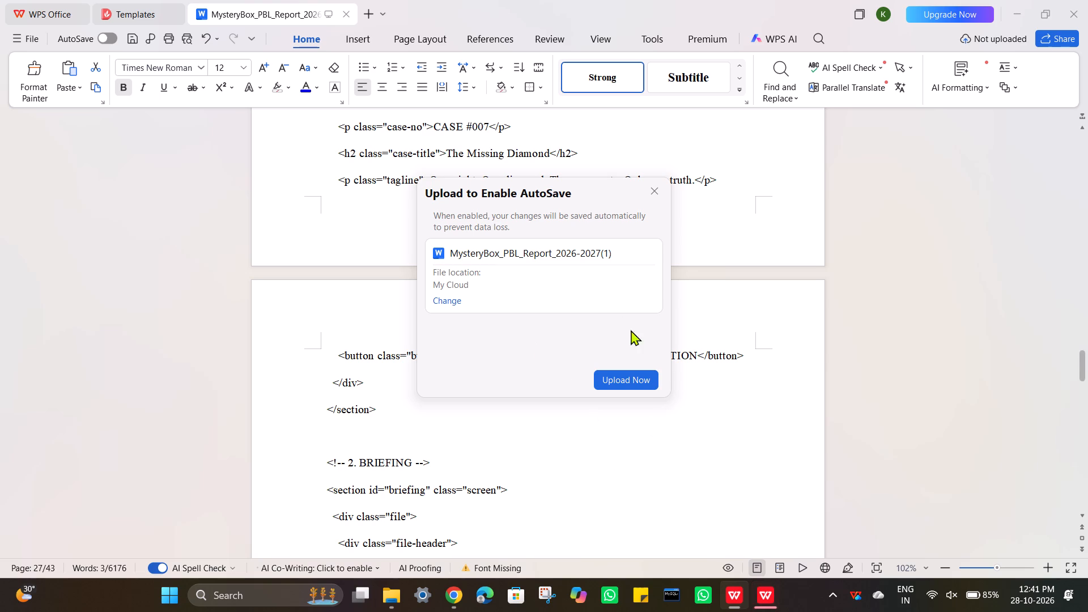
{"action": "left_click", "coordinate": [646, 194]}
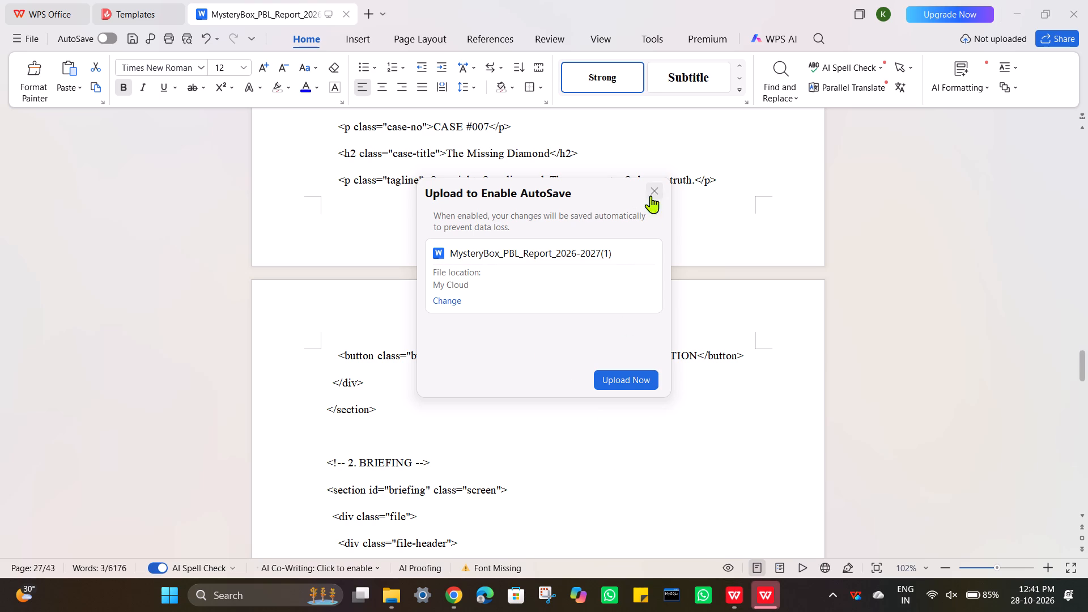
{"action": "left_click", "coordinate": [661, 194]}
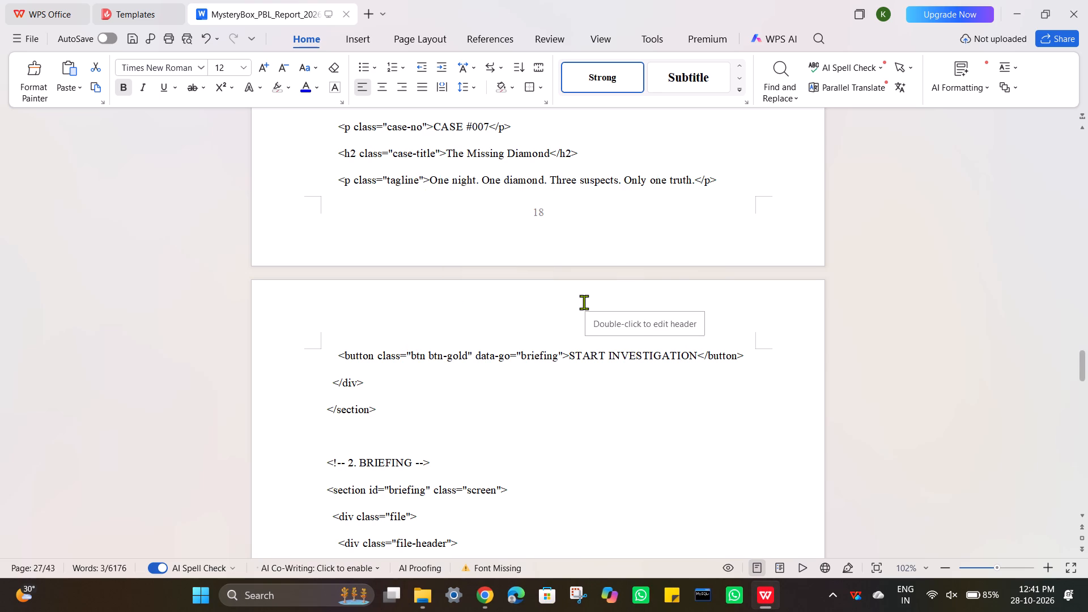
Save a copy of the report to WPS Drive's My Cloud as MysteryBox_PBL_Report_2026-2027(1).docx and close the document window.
{"action": "key", "text": "ctrl+s"}
{"action": "left_click", "coordinate": [21, 37]}
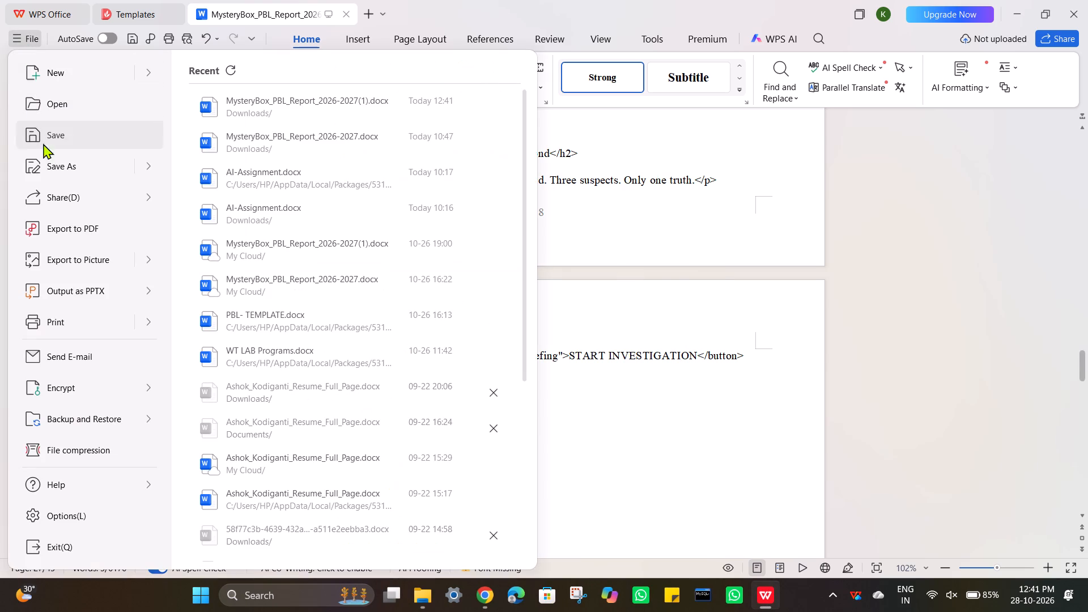
{"action": "left_click", "coordinate": [82, 175]}
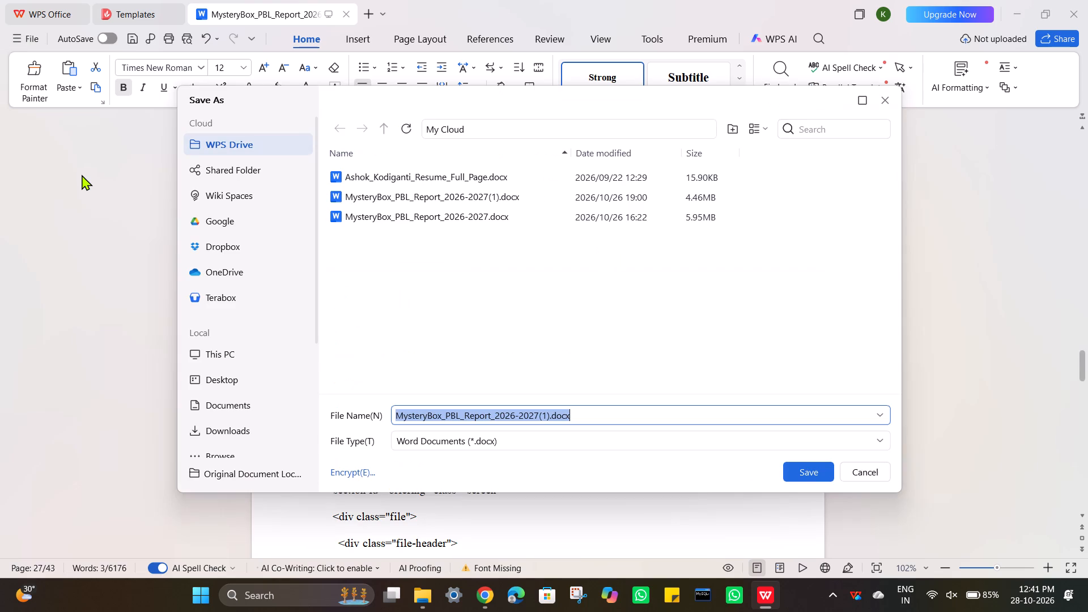
{"action": "left_click", "coordinate": [803, 480]}
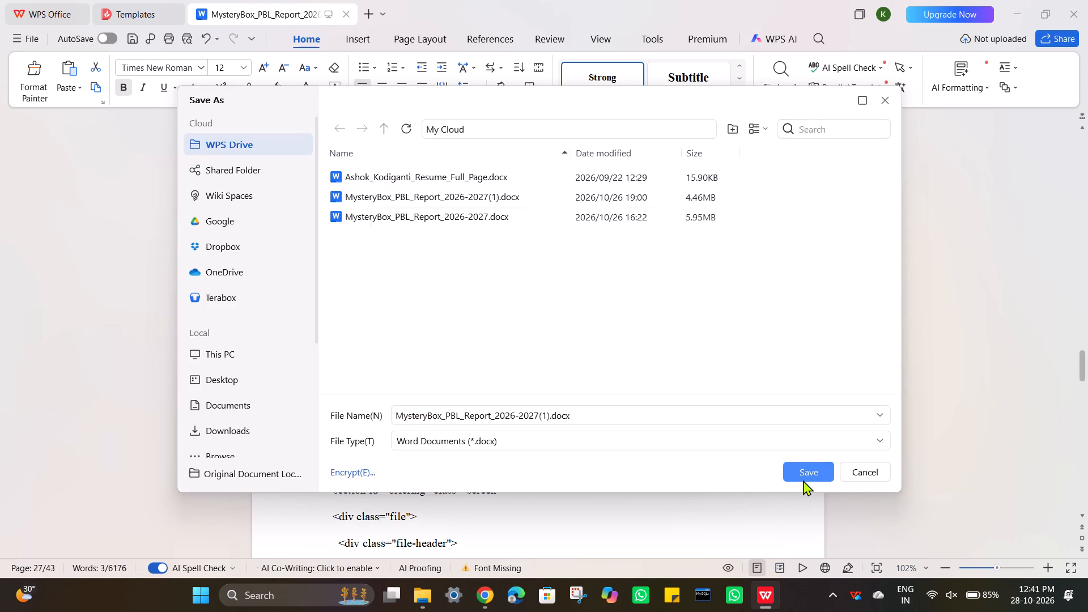
{"action": "left_click", "coordinate": [515, 302]}
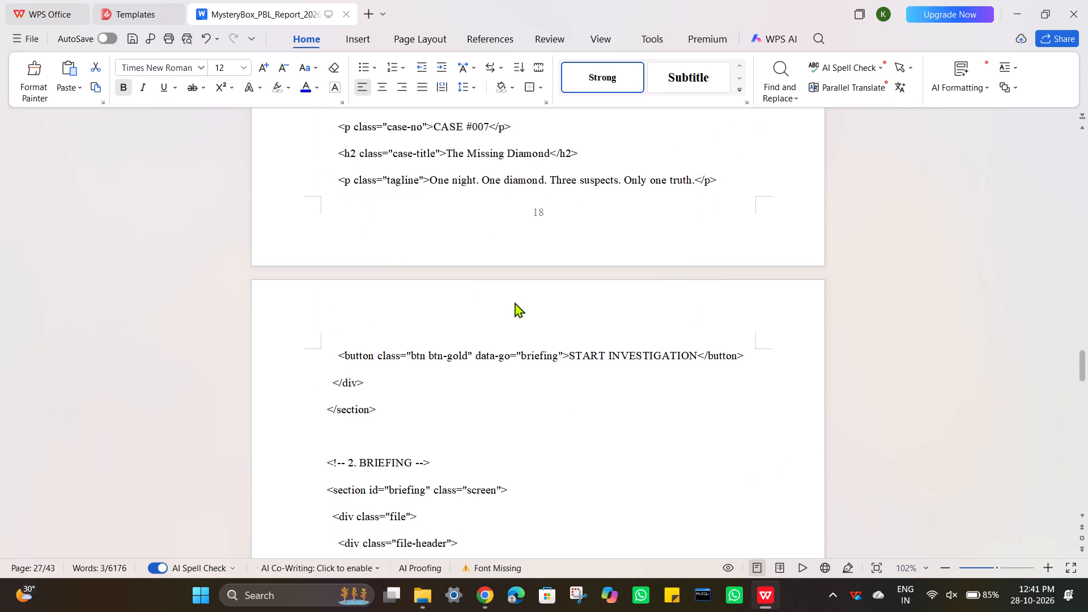
{"action": "left_click", "coordinate": [1087, 2]}
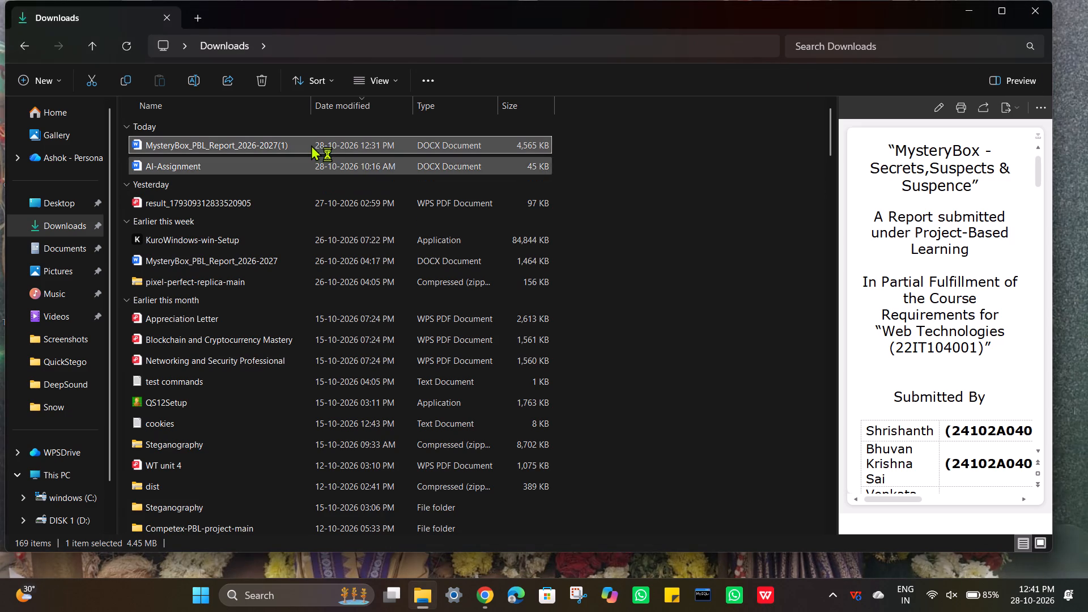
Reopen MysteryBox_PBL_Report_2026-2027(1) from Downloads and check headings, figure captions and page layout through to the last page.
{"action": "double_click", "coordinate": [311, 146]}
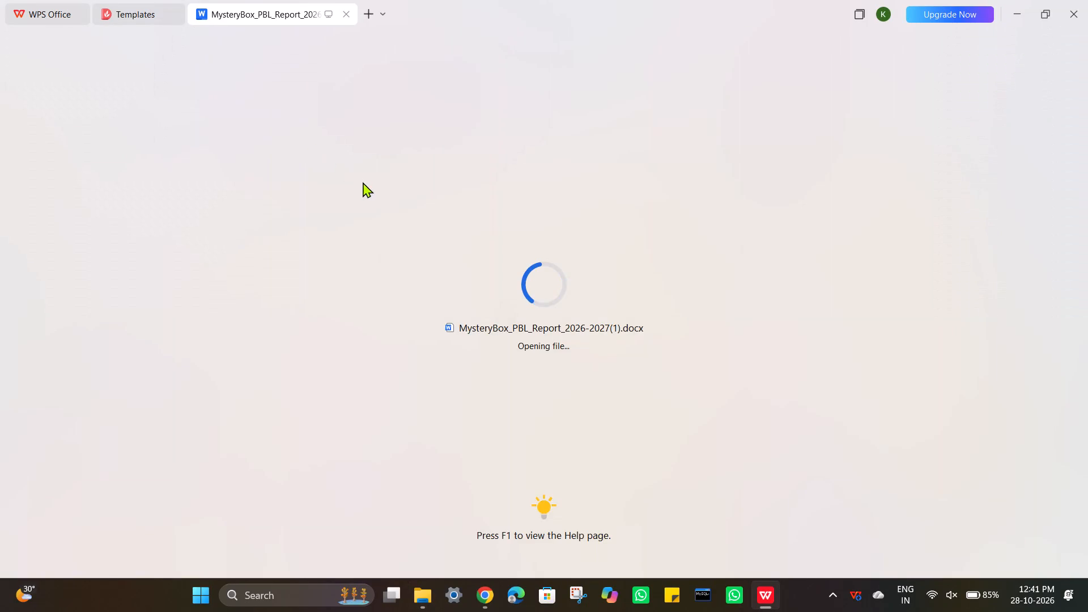
{"action": "scroll", "coordinate": [386, 317], "scroll_direction": "down", "scroll_amount": 18}
{"action": "scroll", "coordinate": [386, 317], "scroll_direction": "down", "scroll_amount": 8}
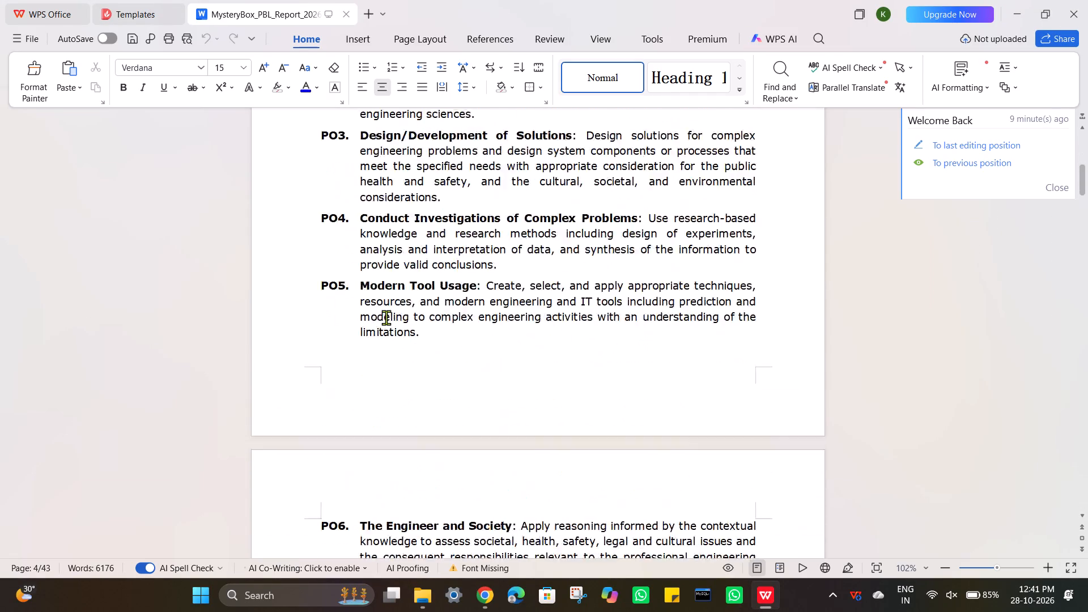
{"action": "scroll", "coordinate": [386, 317], "scroll_direction": "down", "scroll_amount": 15}
{"action": "scroll", "coordinate": [386, 317], "scroll_direction": "down", "scroll_amount": 10}
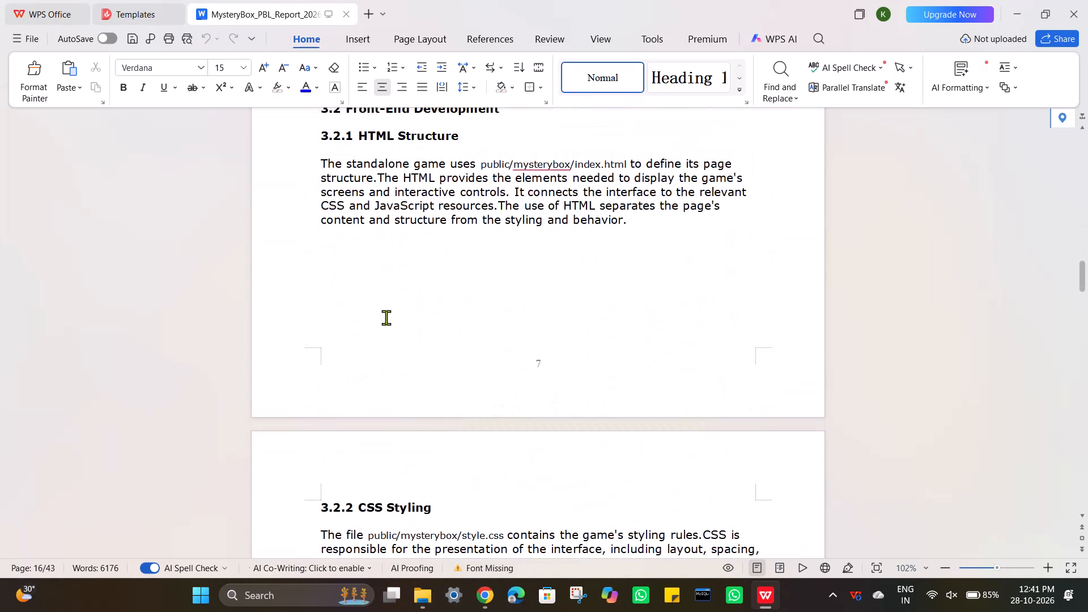
{"action": "scroll", "coordinate": [386, 317], "scroll_direction": "down", "scroll_amount": 10}
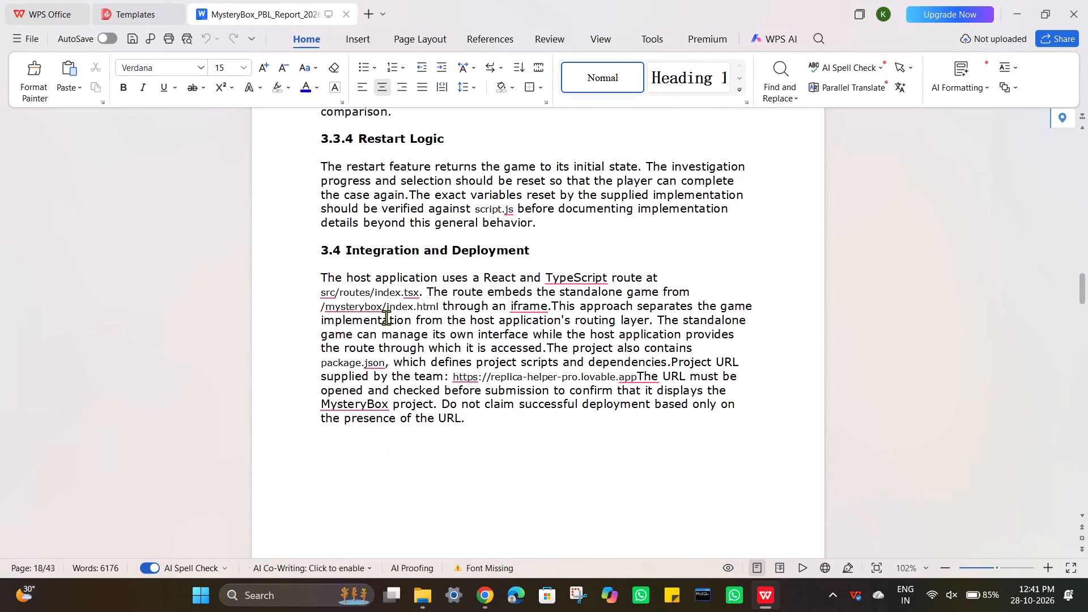
{"action": "scroll", "coordinate": [386, 317], "scroll_direction": "down", "scroll_amount": 12}
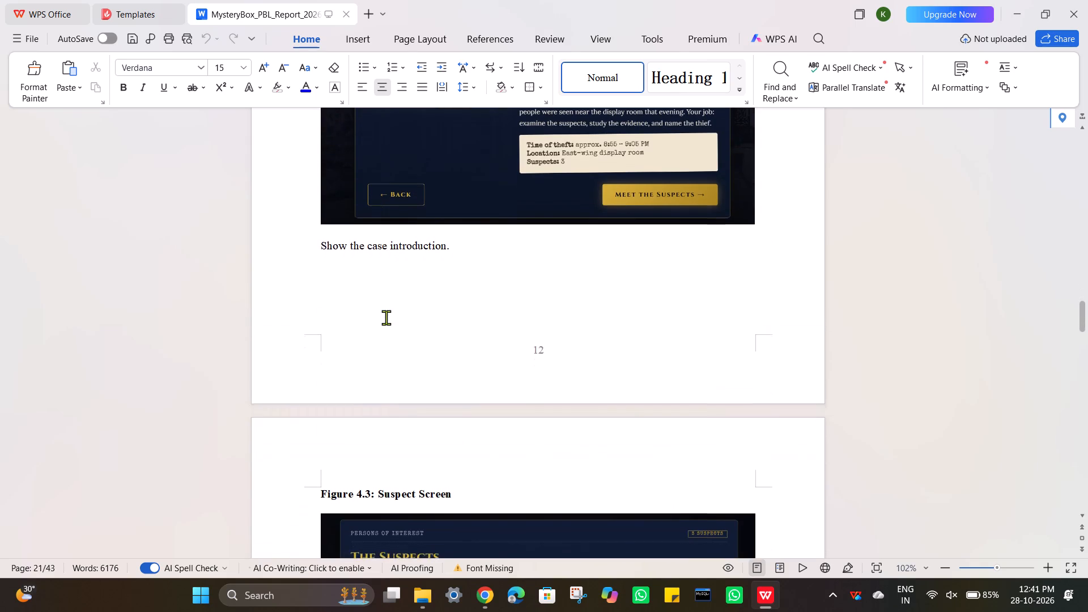
{"action": "scroll", "coordinate": [386, 317], "scroll_direction": "down", "scroll_amount": 18}
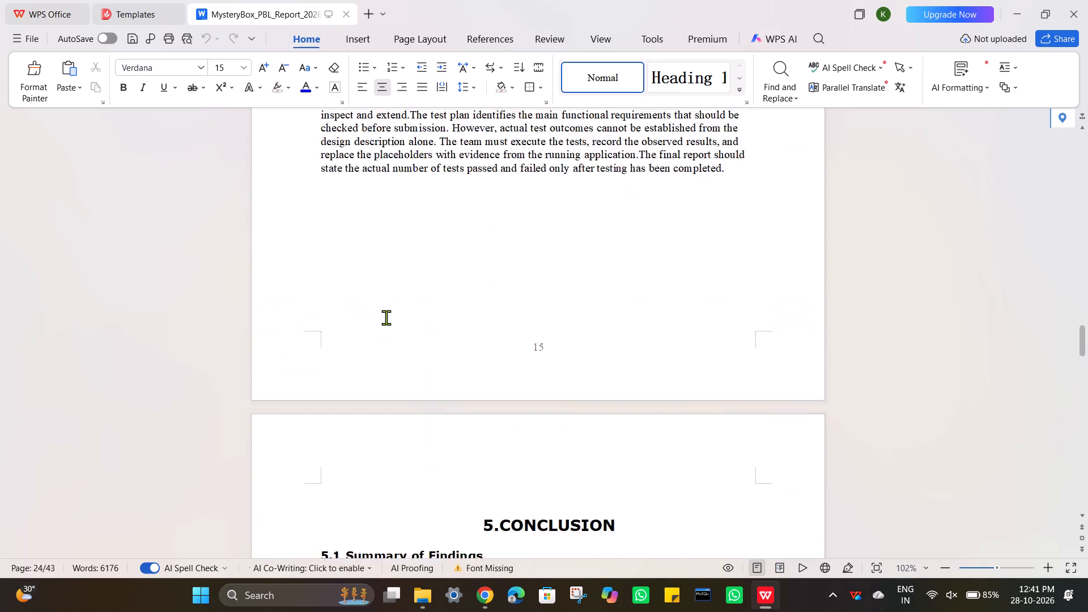
{"action": "scroll", "coordinate": [386, 317], "scroll_direction": "down", "scroll_amount": 7}
{"action": "scroll", "coordinate": [386, 317], "scroll_direction": "down", "scroll_amount": 16}
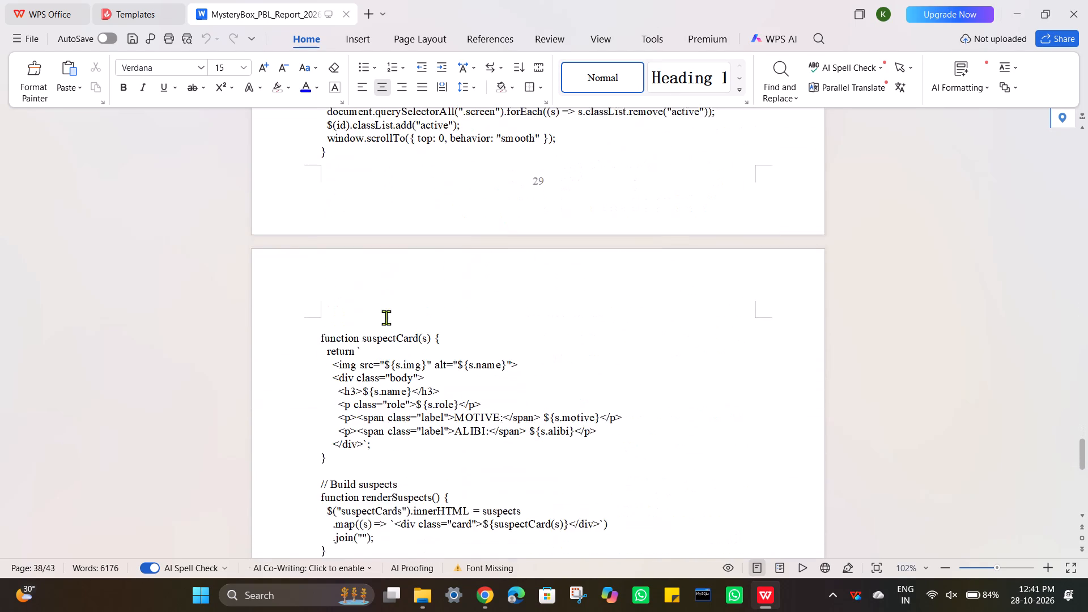
{"action": "scroll", "coordinate": [386, 317], "scroll_direction": "down", "scroll_amount": 6}
{"action": "scroll", "coordinate": [386, 317], "scroll_direction": "up", "scroll_amount": 1}
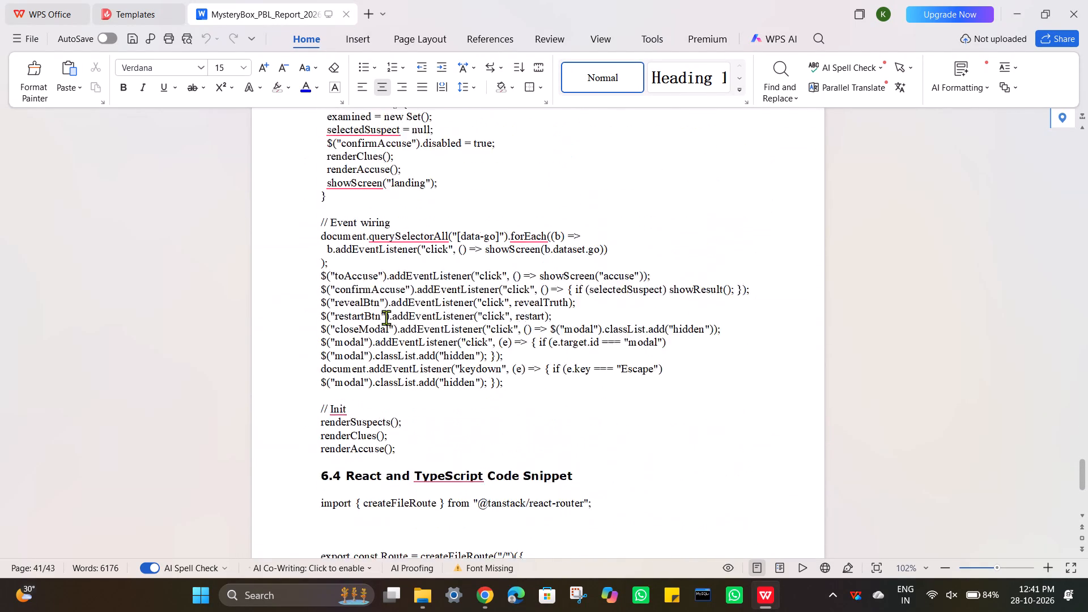
{"action": "scroll", "coordinate": [386, 317], "scroll_direction": "up", "scroll_amount": 1}
{"action": "scroll", "coordinate": [389, 312], "scroll_direction": "down", "scroll_amount": 16}
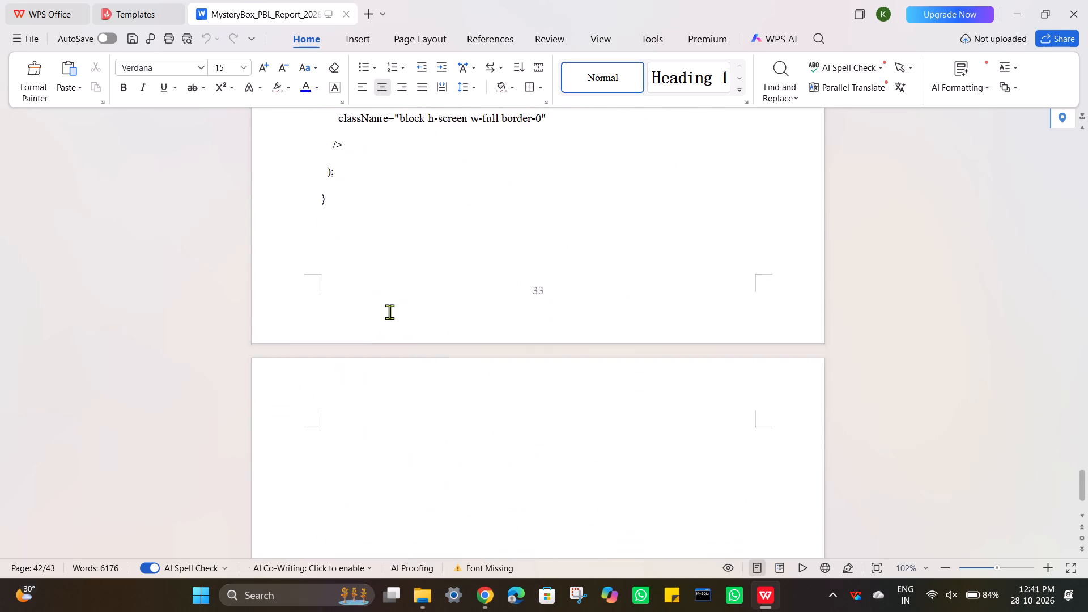
{"action": "scroll", "coordinate": [389, 312], "scroll_direction": "down", "scroll_amount": 6}
Review the report backwards from the appendix code to the course outcomes page.
{"action": "scroll", "coordinate": [389, 312], "scroll_direction": "up", "scroll_amount": 10}
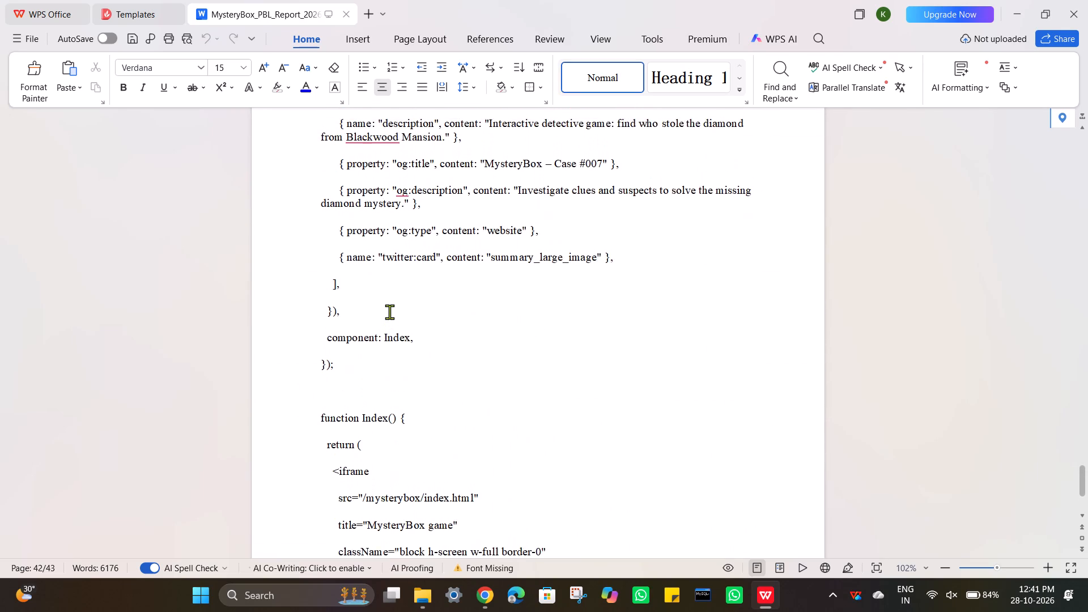
{"action": "scroll", "coordinate": [389, 312], "scroll_direction": "up", "scroll_amount": 17}
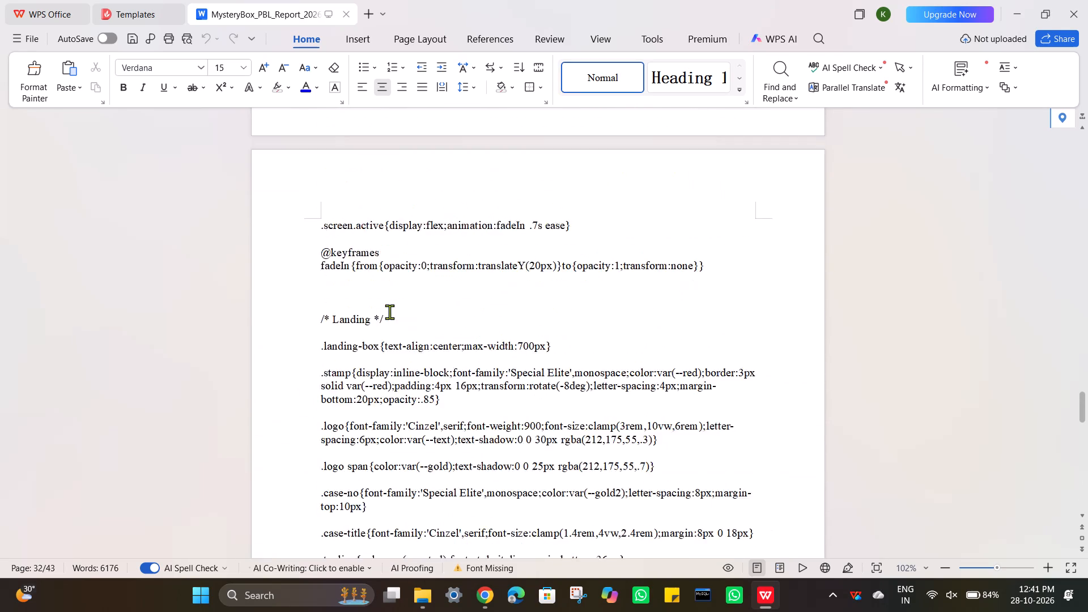
{"action": "scroll", "coordinate": [389, 312], "scroll_direction": "up", "scroll_amount": 16}
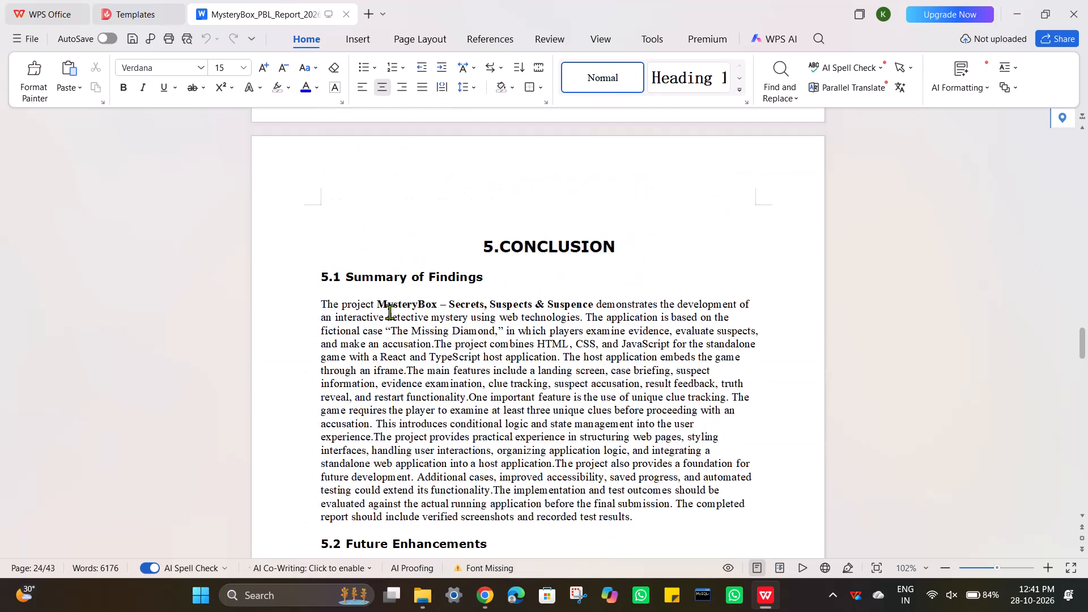
{"action": "scroll", "coordinate": [389, 312], "scroll_direction": "up", "scroll_amount": 20}
{"action": "scroll", "coordinate": [389, 312], "scroll_direction": "up", "scroll_amount": 5}
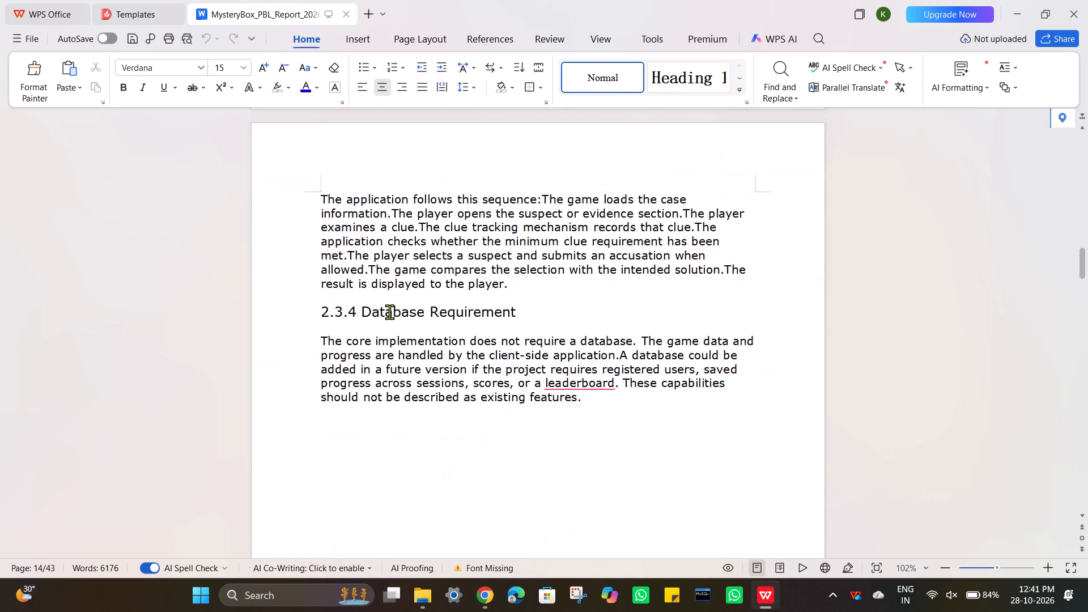
{"action": "scroll", "coordinate": [389, 312], "scroll_direction": "up", "scroll_amount": 10}
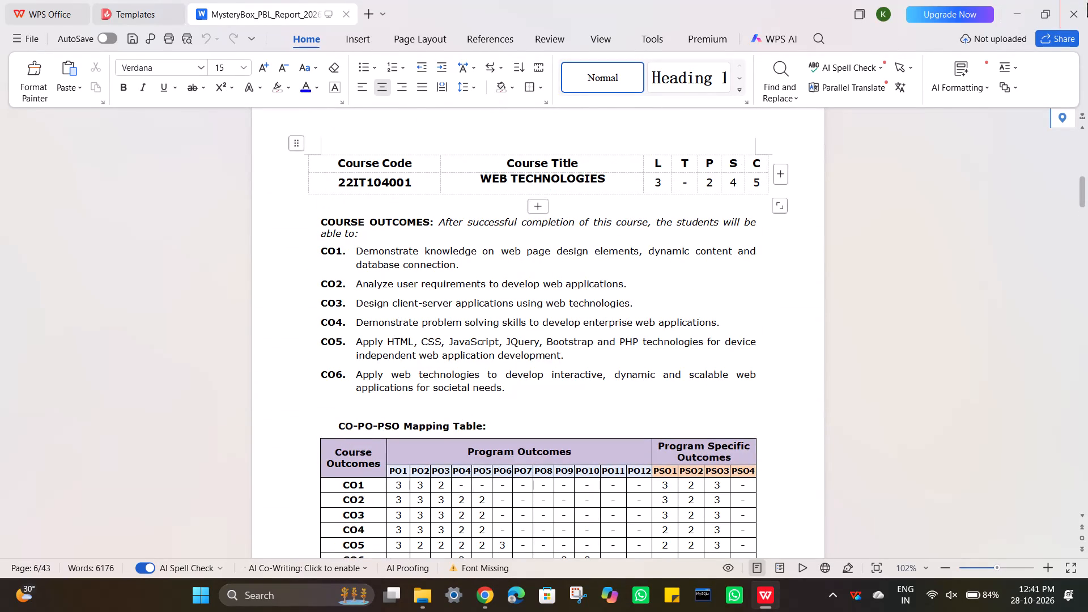
Close the report and the Downloads folder window.
{"action": "left_click", "coordinate": [1083, 8]}
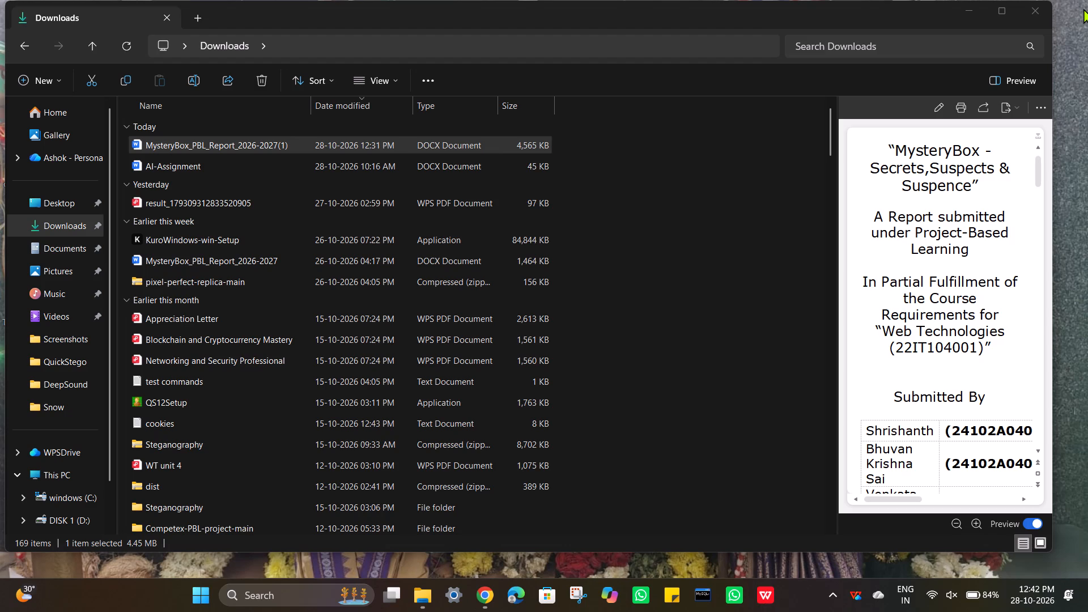
{"action": "left_click", "coordinate": [1040, 11]}
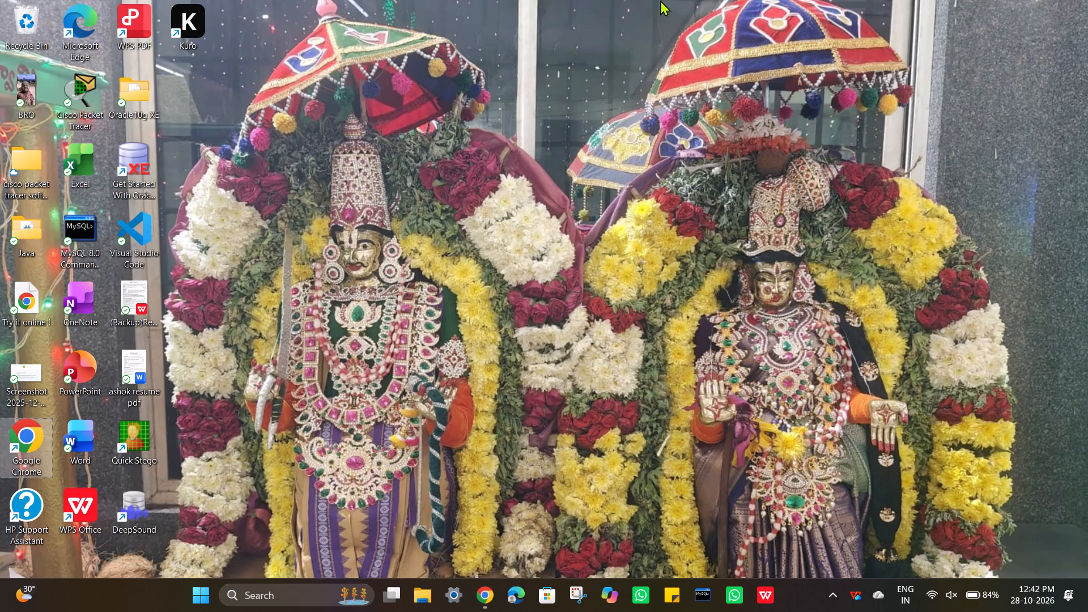
Launch Kuro from the desktop.
{"action": "double_click", "coordinate": [212, 20]}
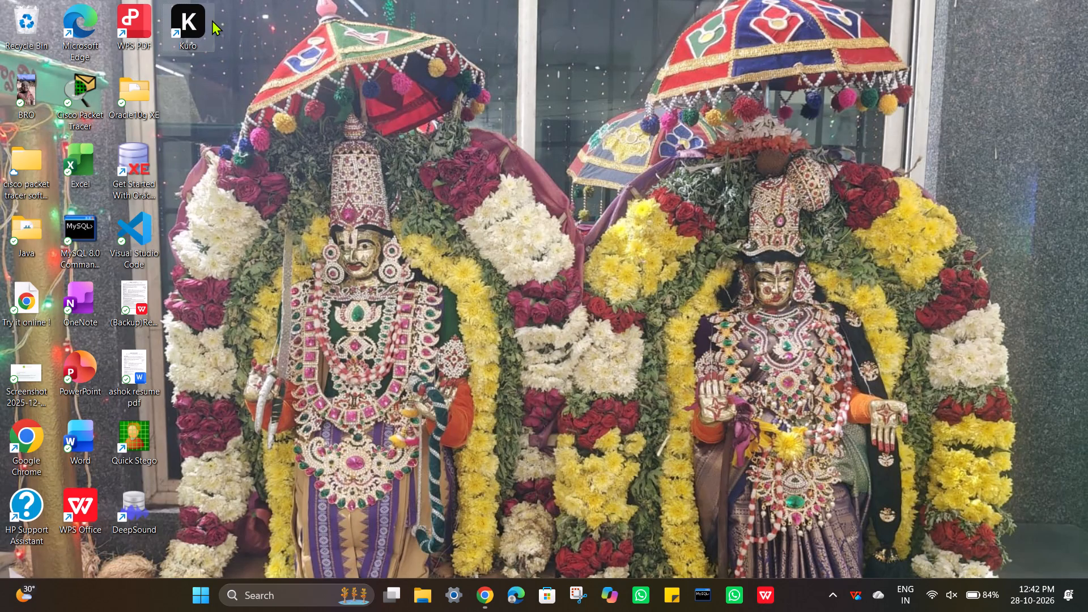
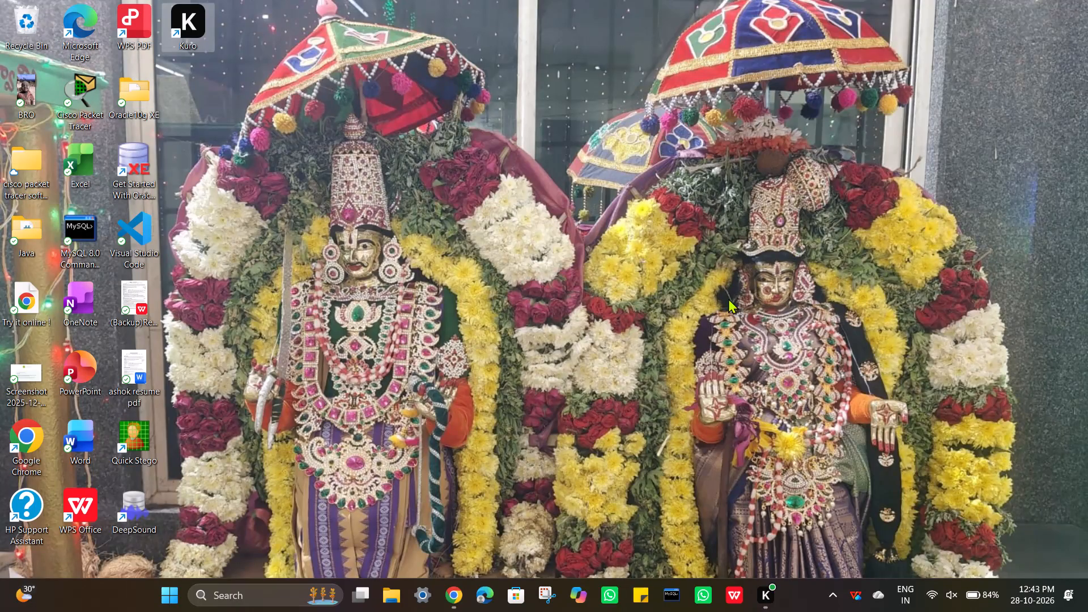
Launch Google Chrome maximised, search for google classroom and open the Google Classrooms result.
{"action": "double_click", "coordinate": [16, 422]}
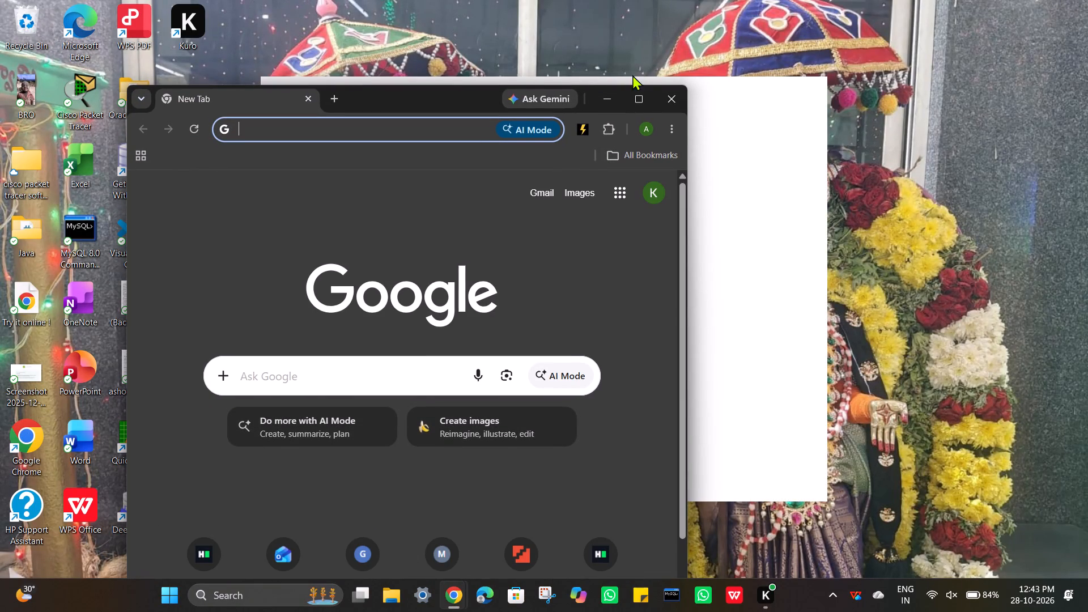
{"action": "left_click", "coordinate": [636, 96]}
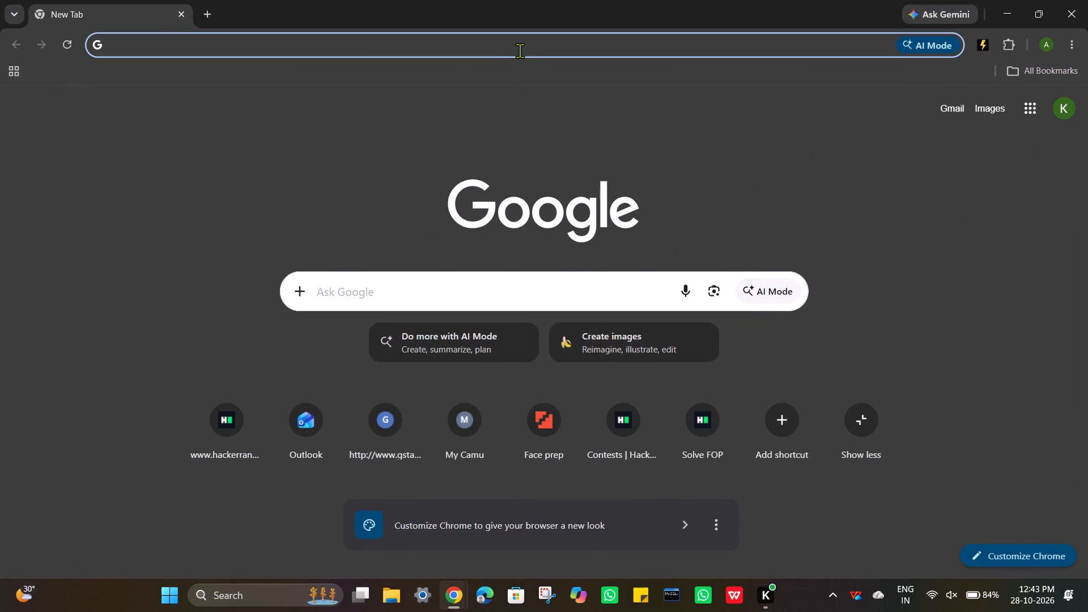
{"action": "left_click", "coordinate": [520, 50]}
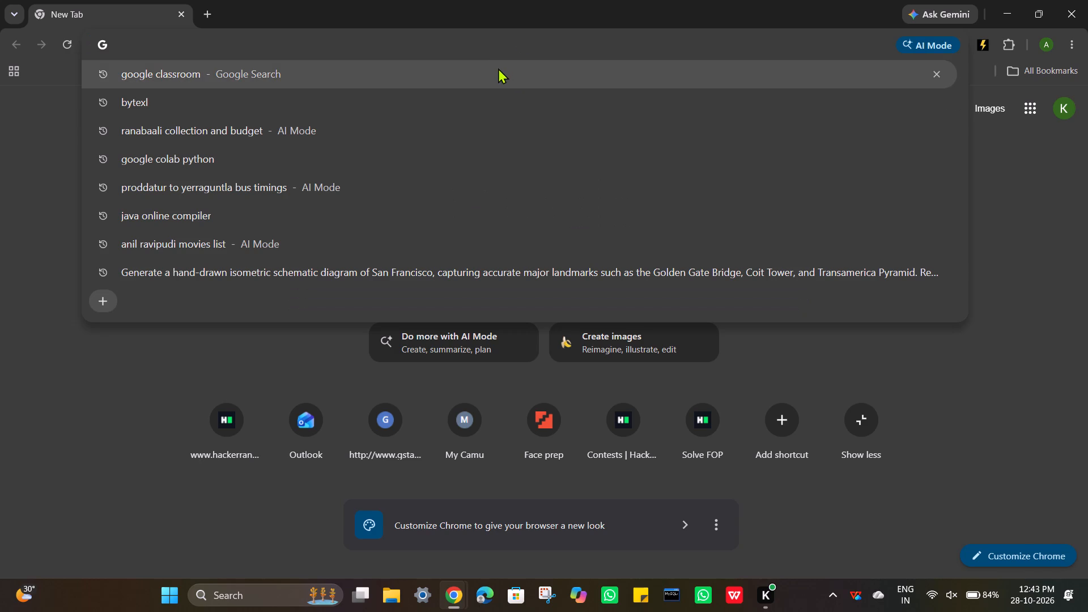
{"action": "left_click", "coordinate": [495, 74]}
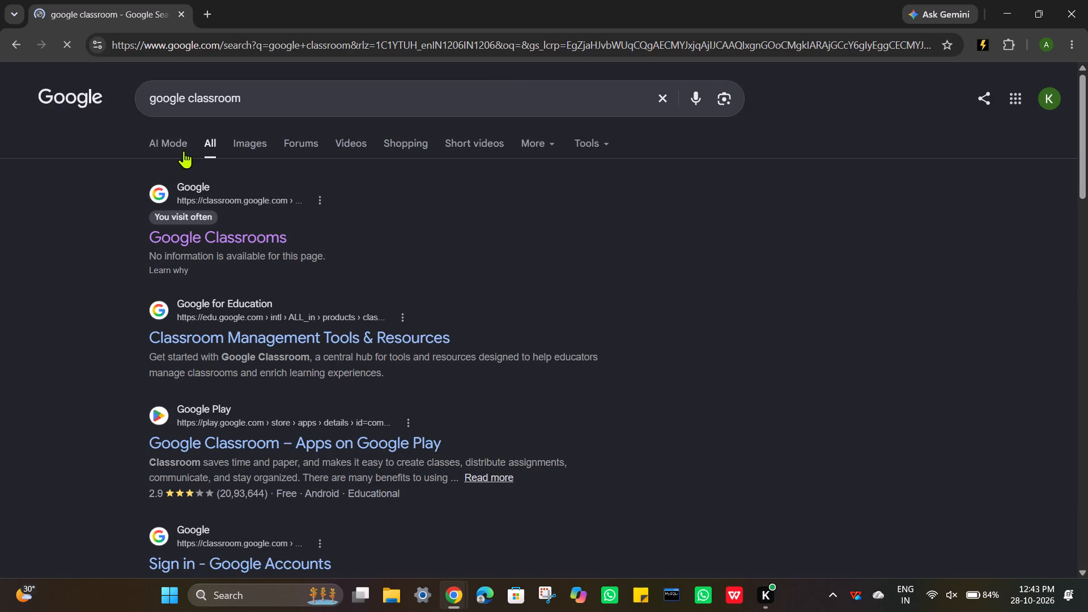
{"action": "left_click", "coordinate": [228, 248]}
{"action": "left_click", "coordinate": [232, 233]}
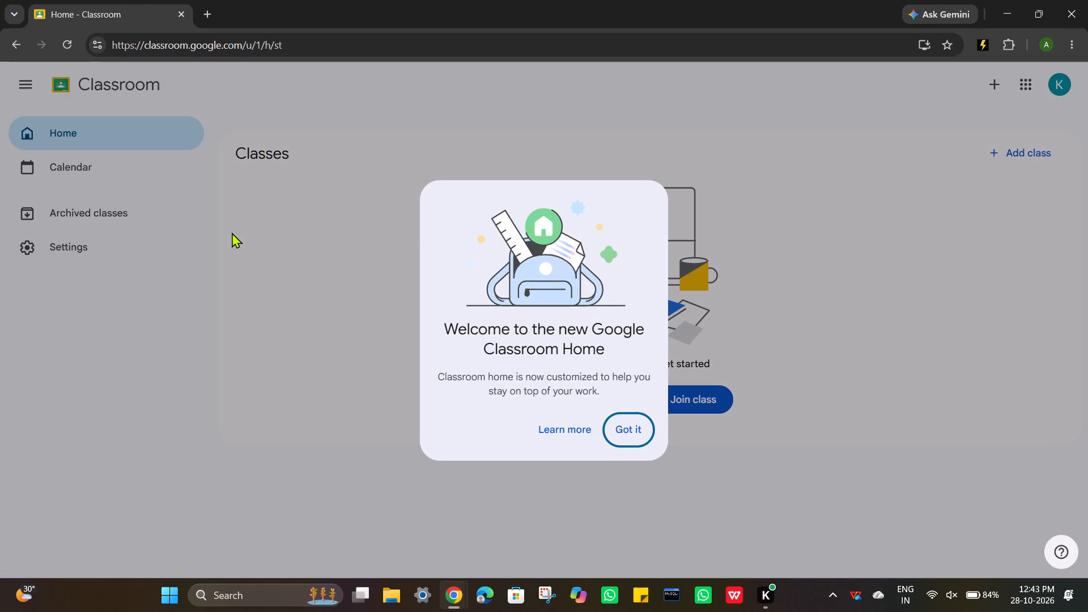
Open the help page linked from the new Classroom Home welcome message, return to Classroom and dismiss the message.
{"action": "left_click", "coordinate": [545, 434]}
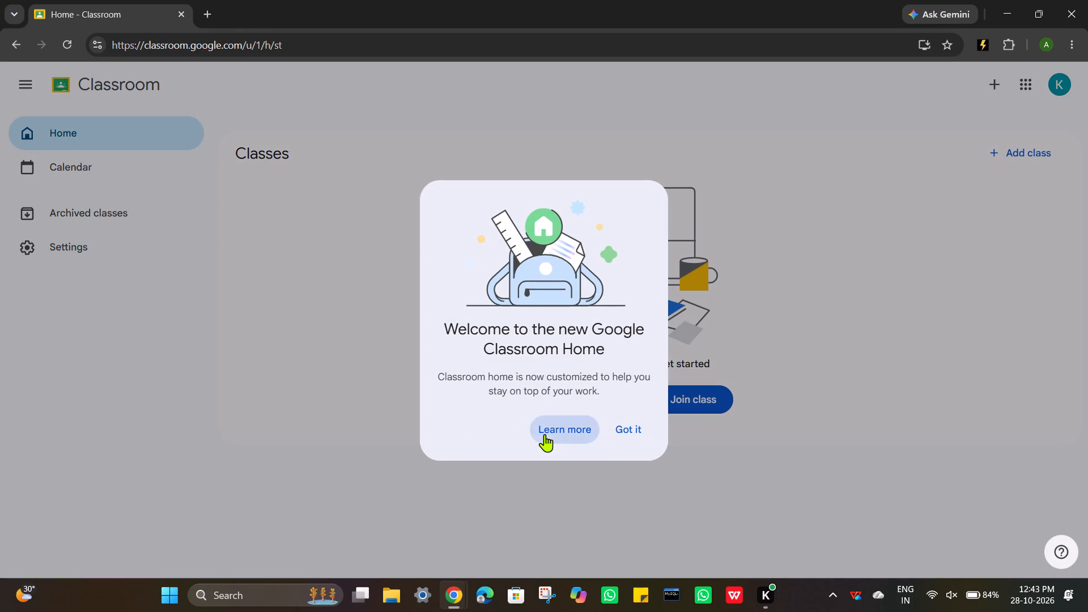
{"action": "left_click", "coordinate": [68, 0]}
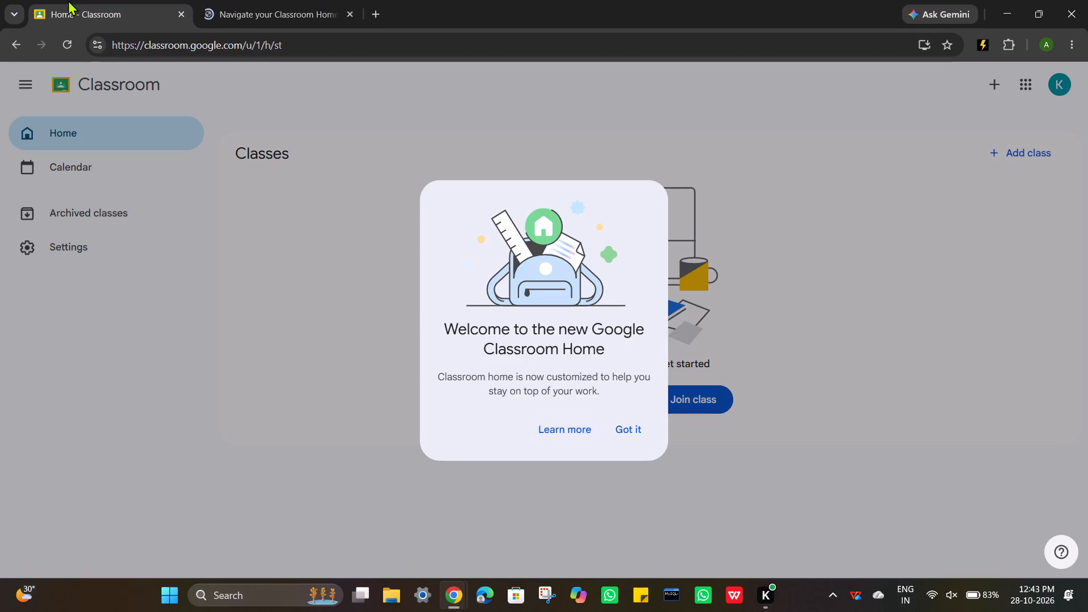
{"action": "left_click", "coordinate": [619, 428]}
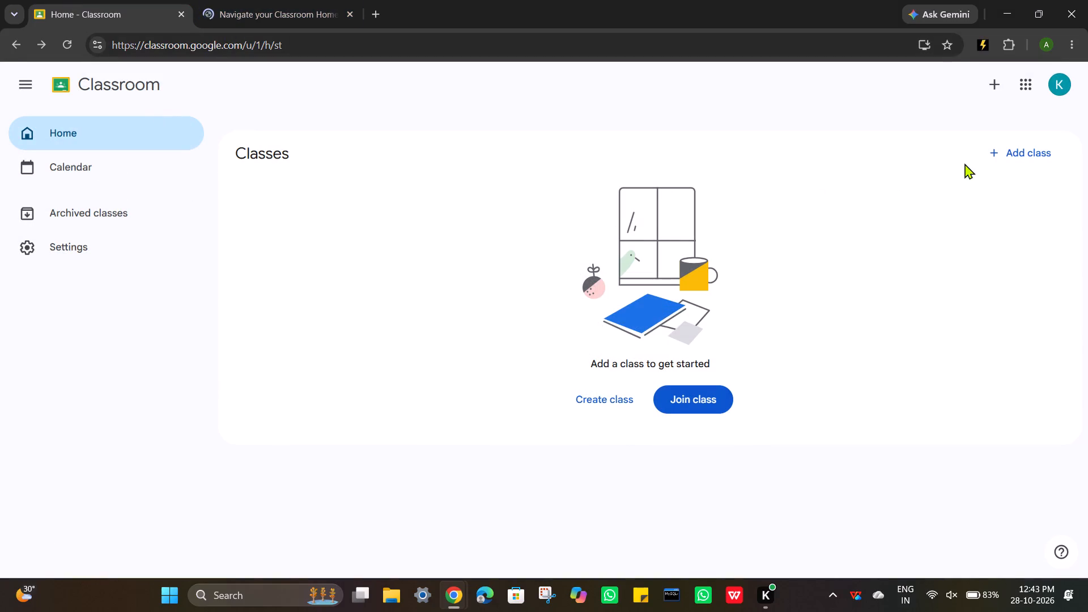
Switch Classroom to the default Google account and close the help page and the other account's Classroom page.
{"action": "left_click", "coordinate": [1048, 92]}
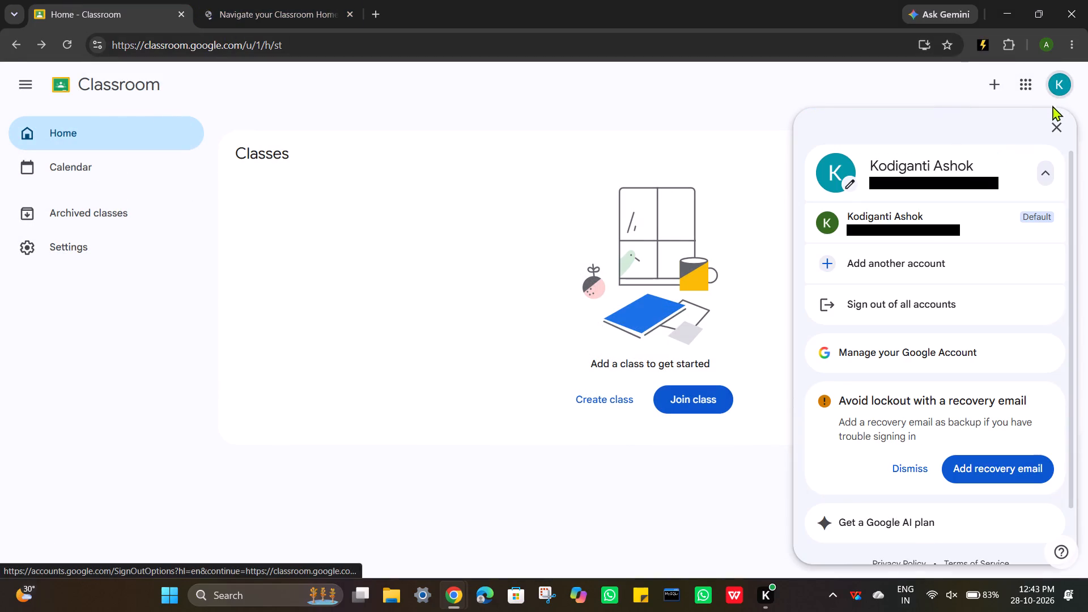
{"action": "left_click", "coordinate": [925, 237]}
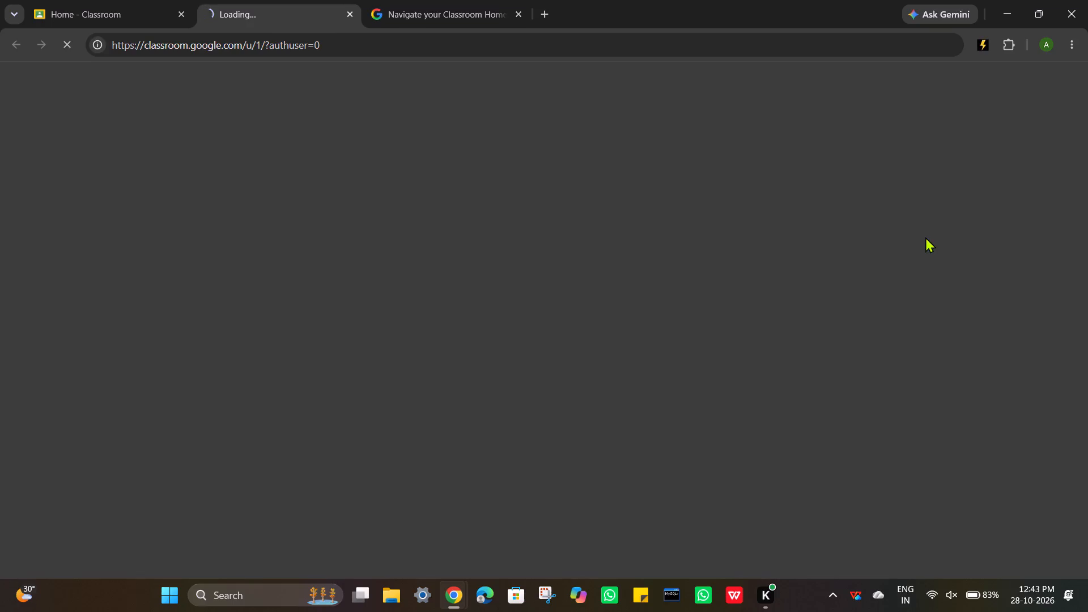
{"action": "left_click", "coordinate": [513, 14]}
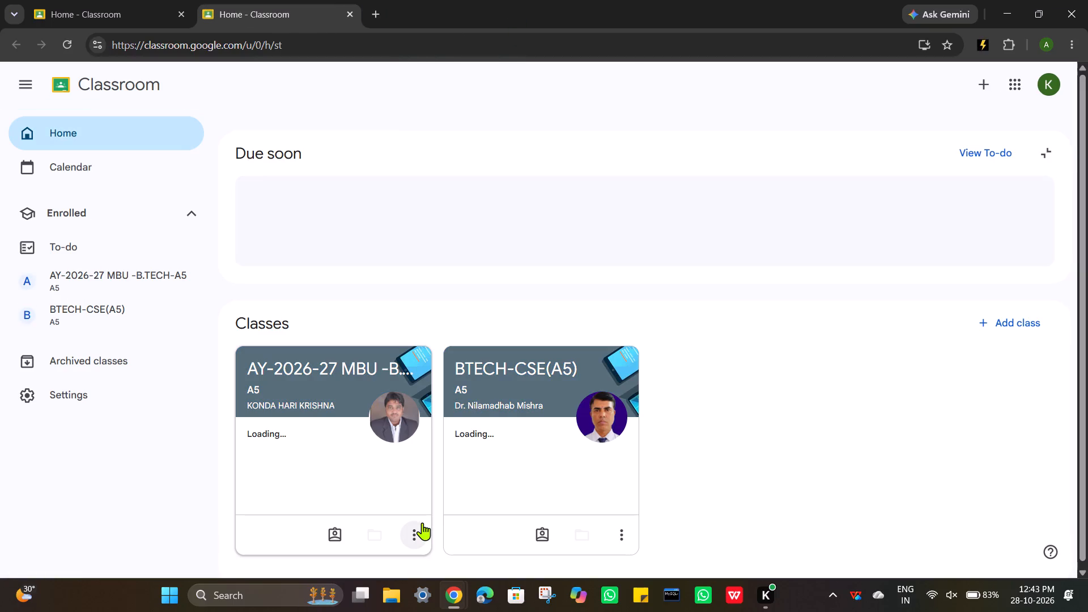
{"action": "left_click", "coordinate": [142, 0]}
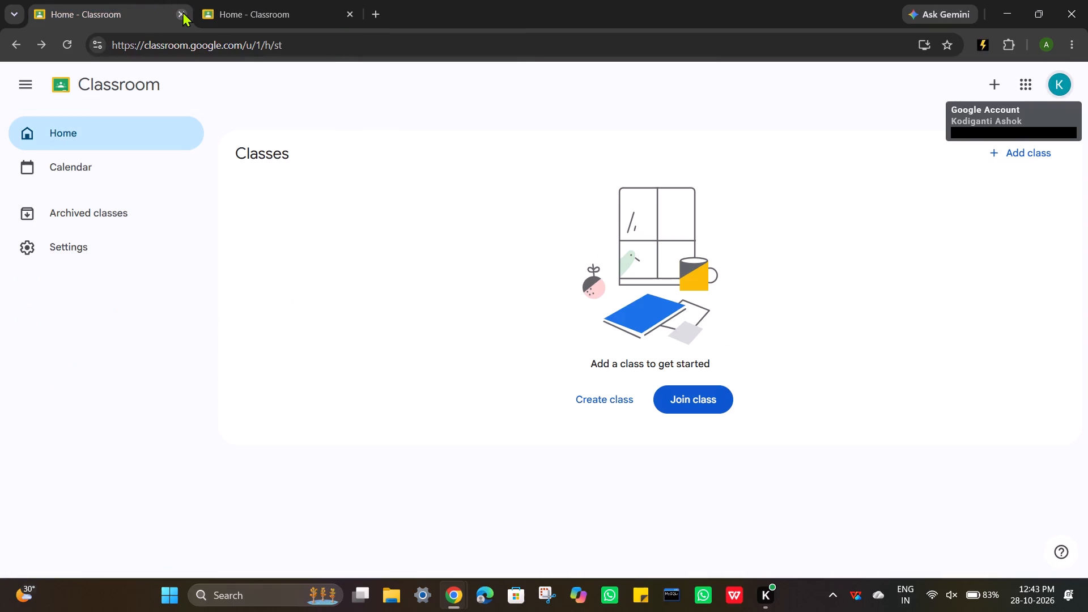
{"action": "left_click", "coordinate": [184, 12]}
Open the AY-2026-27 MBU -B.TECH-A5 class and its newest assignment, posted at 12:37 PM.
{"action": "left_click", "coordinate": [447, 491]}
{"action": "scroll", "coordinate": [447, 491], "scroll_direction": "down", "scroll_amount": 1}
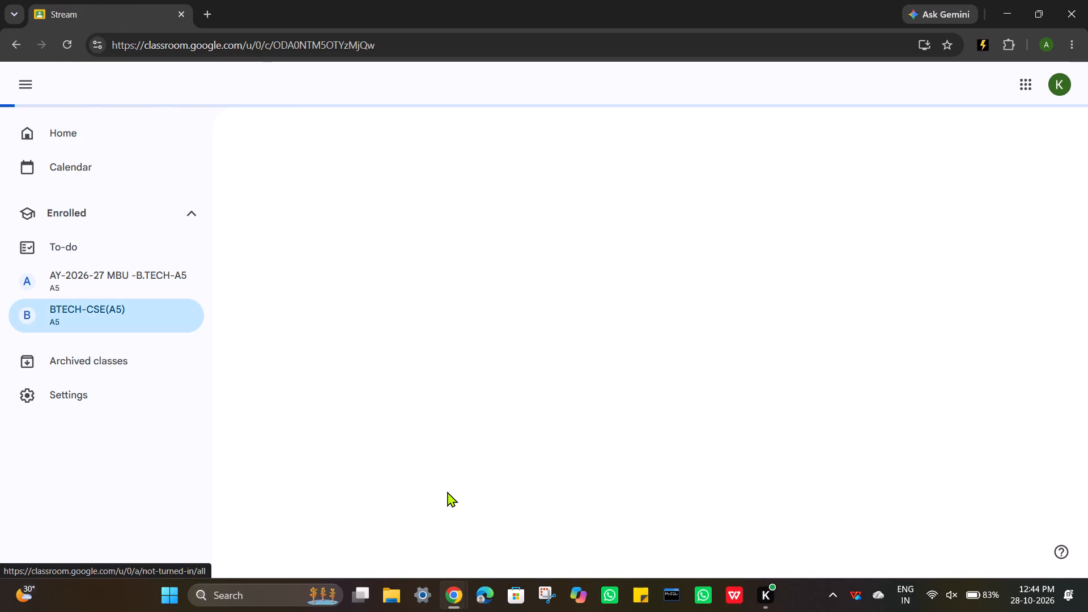
{"action": "scroll", "coordinate": [447, 491], "scroll_direction": "down", "scroll_amount": 1}
{"action": "left_click", "coordinate": [139, 278]}
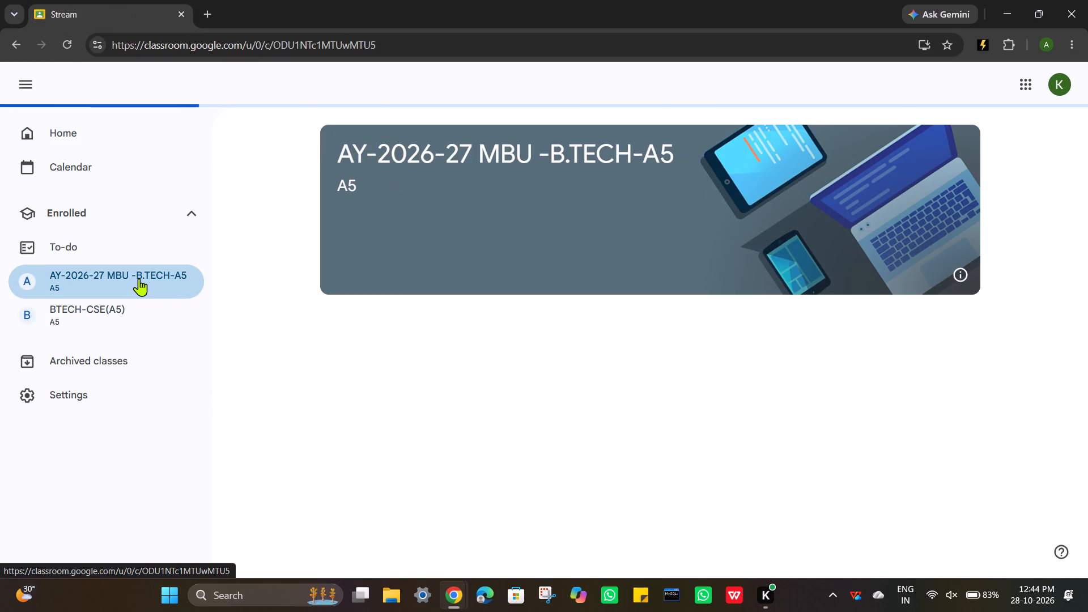
{"action": "scroll", "coordinate": [458, 519], "scroll_direction": "down", "scroll_amount": 1}
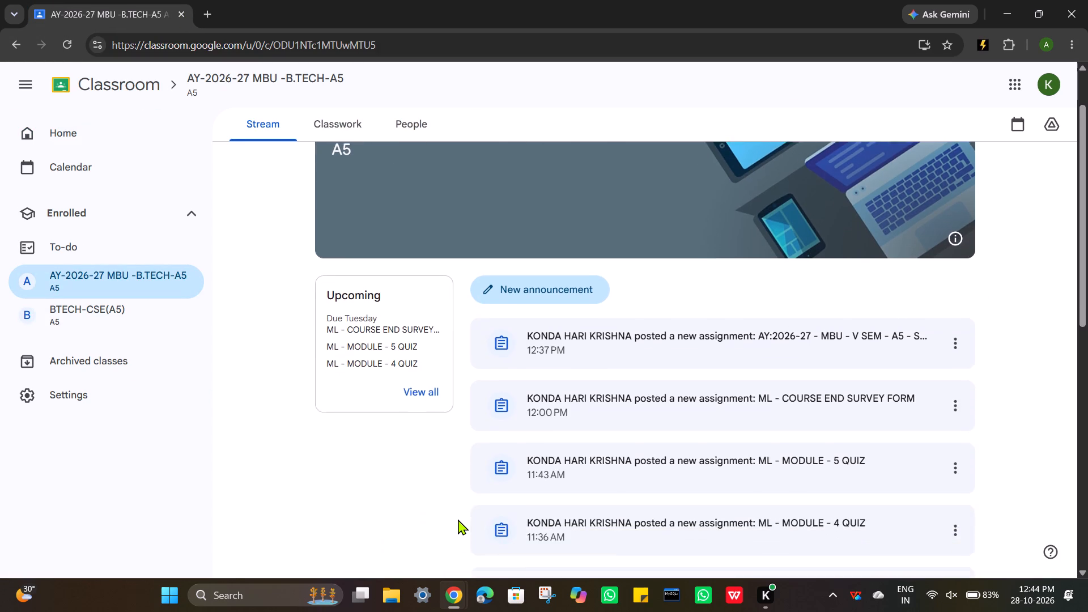
{"action": "scroll", "coordinate": [458, 519], "scroll_direction": "down", "scroll_amount": 2}
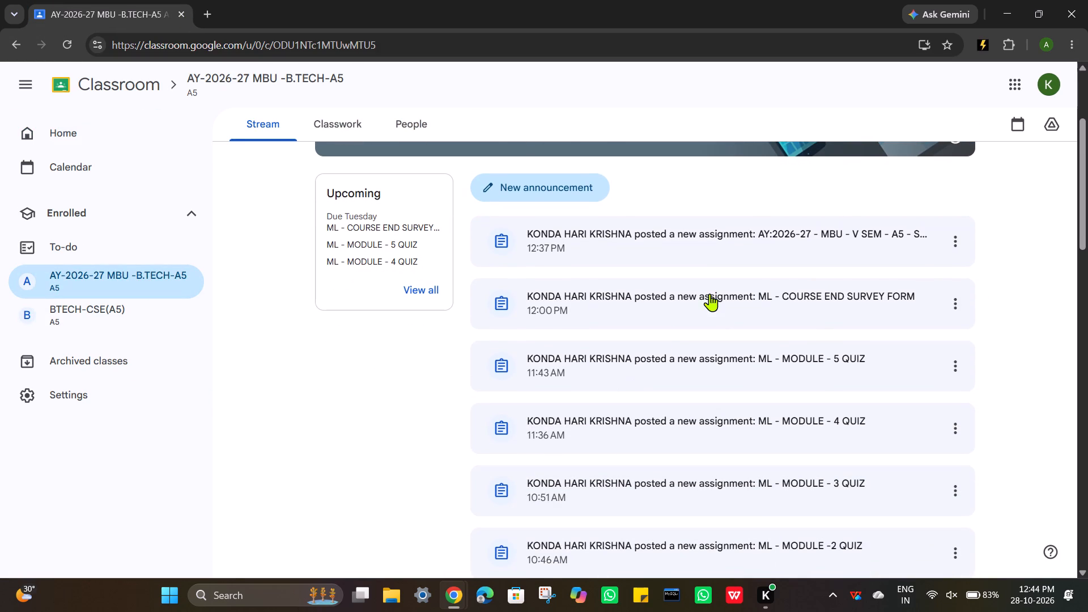
{"action": "double_click", "coordinate": [734, 248]}
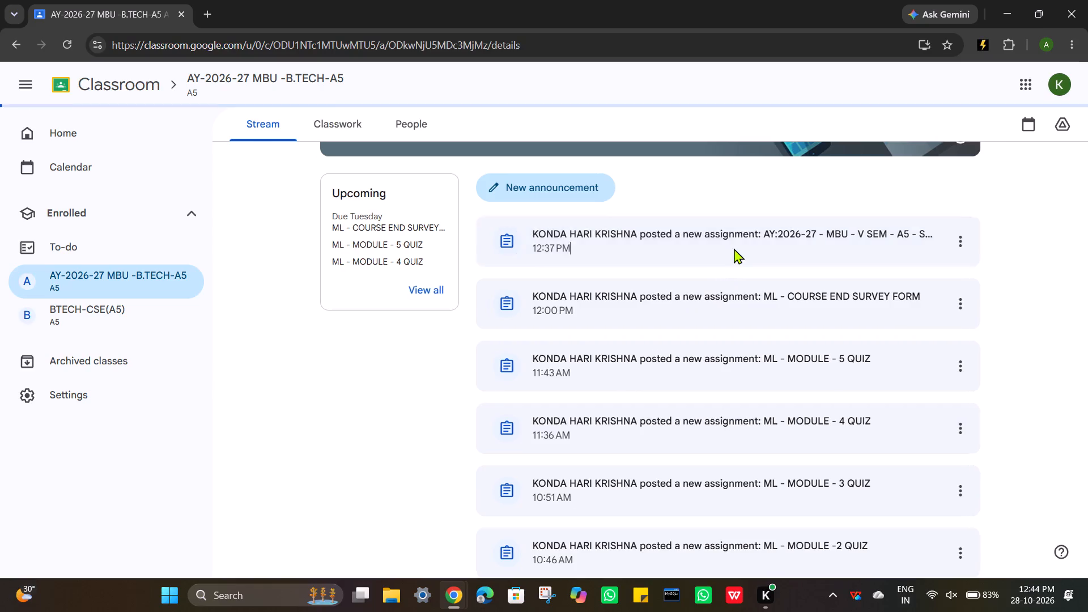
Open the assignment's linked Google Form and examine its required questions and the certificate upload's file naming requirement.
{"action": "left_click", "coordinate": [318, 306]}
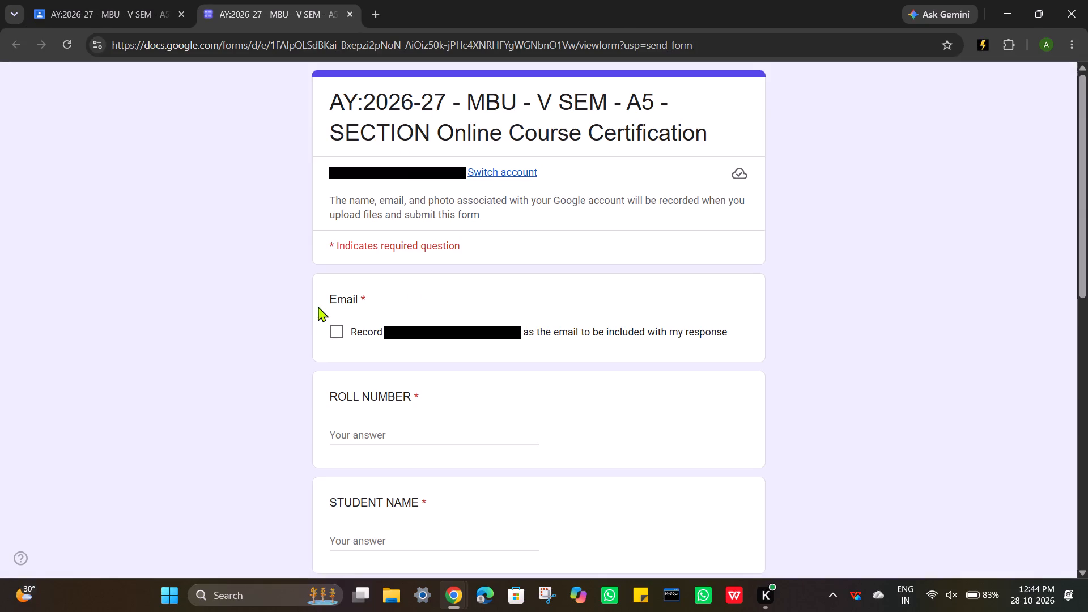
{"action": "scroll", "coordinate": [442, 428], "scroll_direction": "down", "scroll_amount": 12}
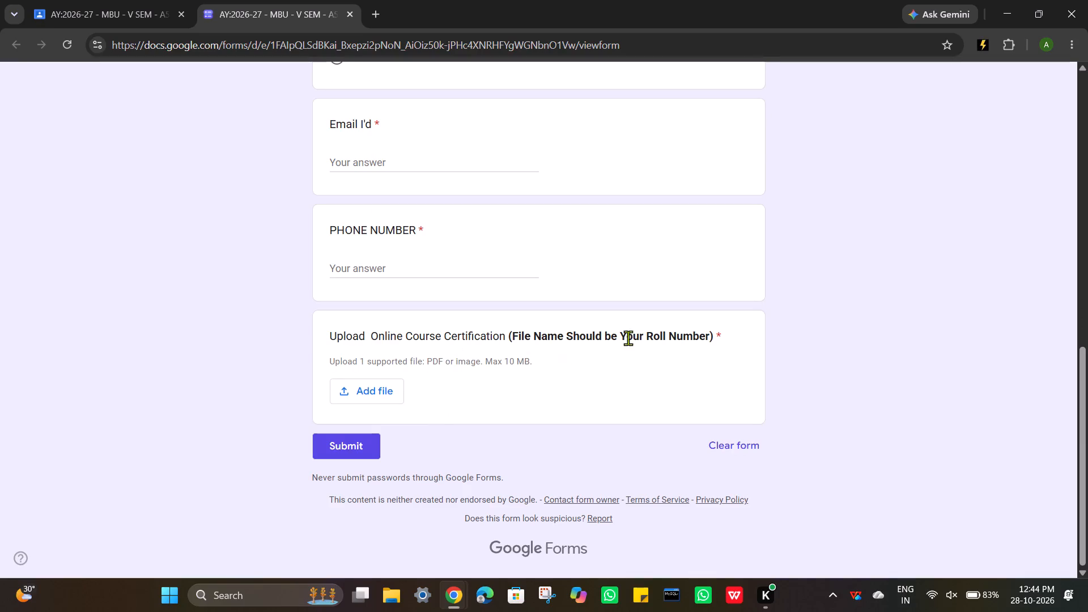
{"action": "scroll", "coordinate": [654, 341], "scroll_direction": "up", "scroll_amount": 4}
{"action": "scroll", "coordinate": [654, 341], "scroll_direction": "down", "scroll_amount": 1}
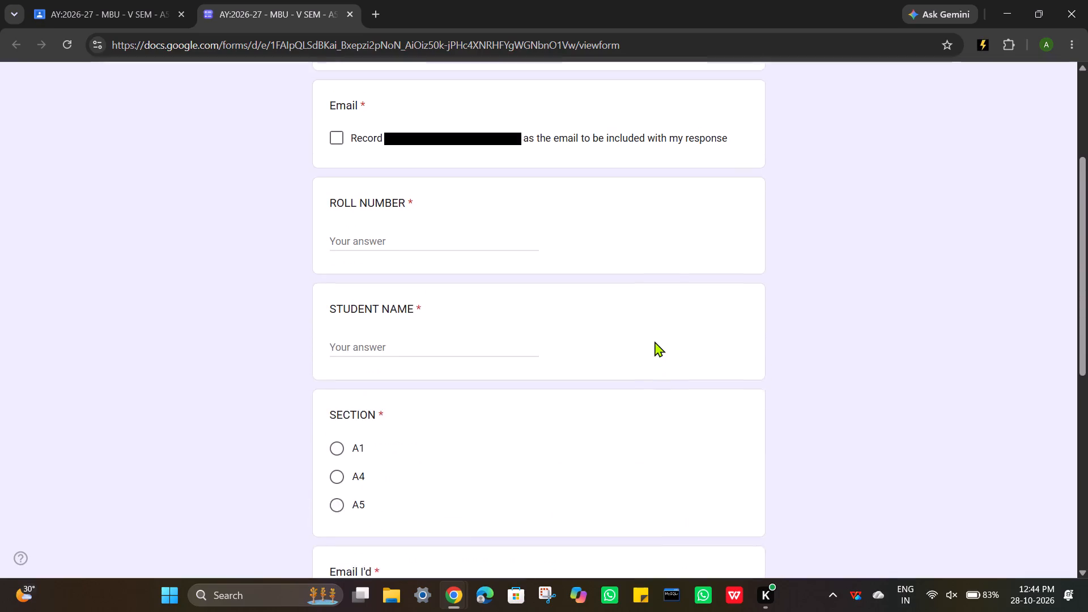
{"action": "scroll", "coordinate": [654, 341], "scroll_direction": "down", "scroll_amount": 1}
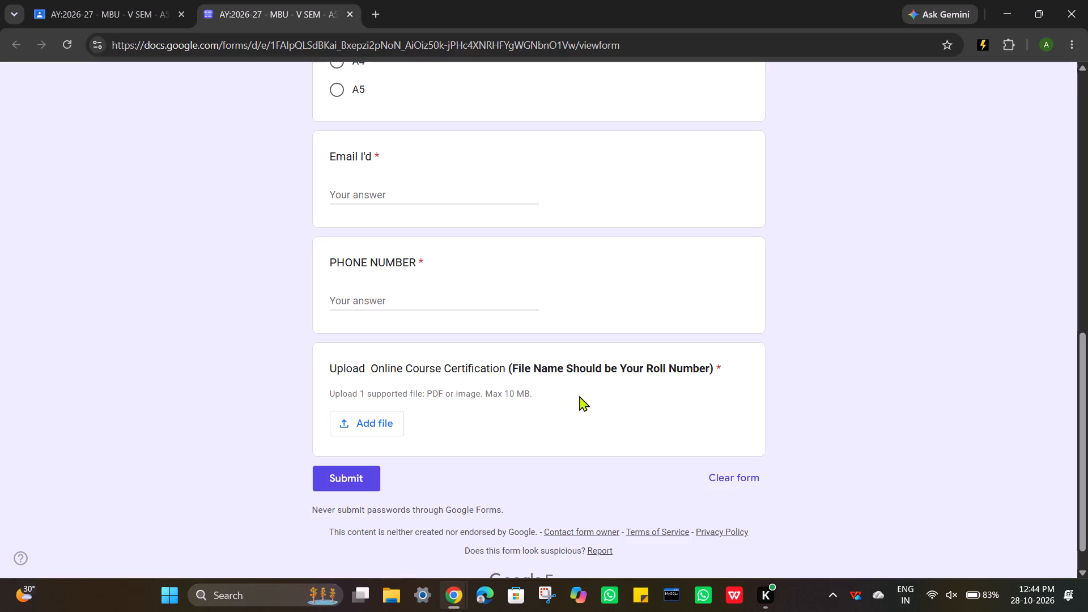
{"action": "double_click", "coordinate": [648, 372]}
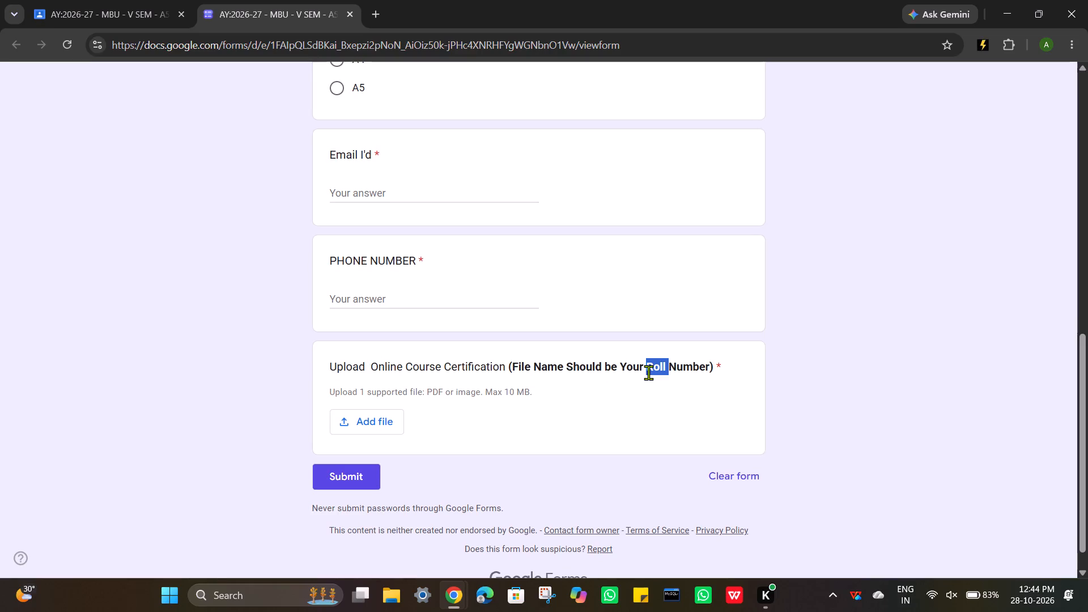
{"action": "scroll", "coordinate": [648, 372], "scroll_direction": "up", "scroll_amount": 9}
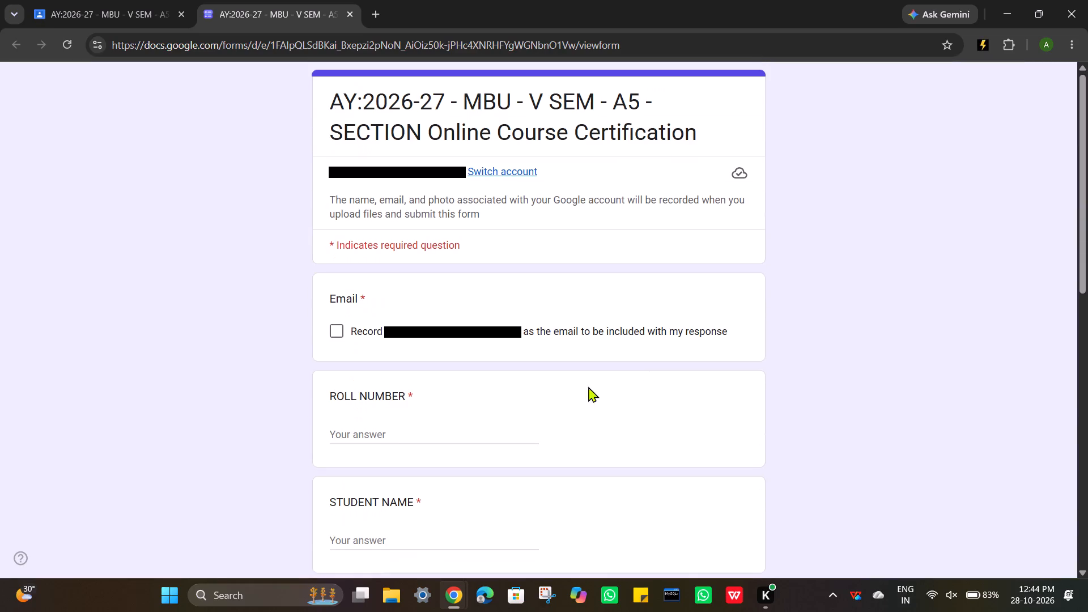
Choose to record the account email with the form response, and close the form to return to the assignment.
{"action": "left_click", "coordinate": [332, 326]}
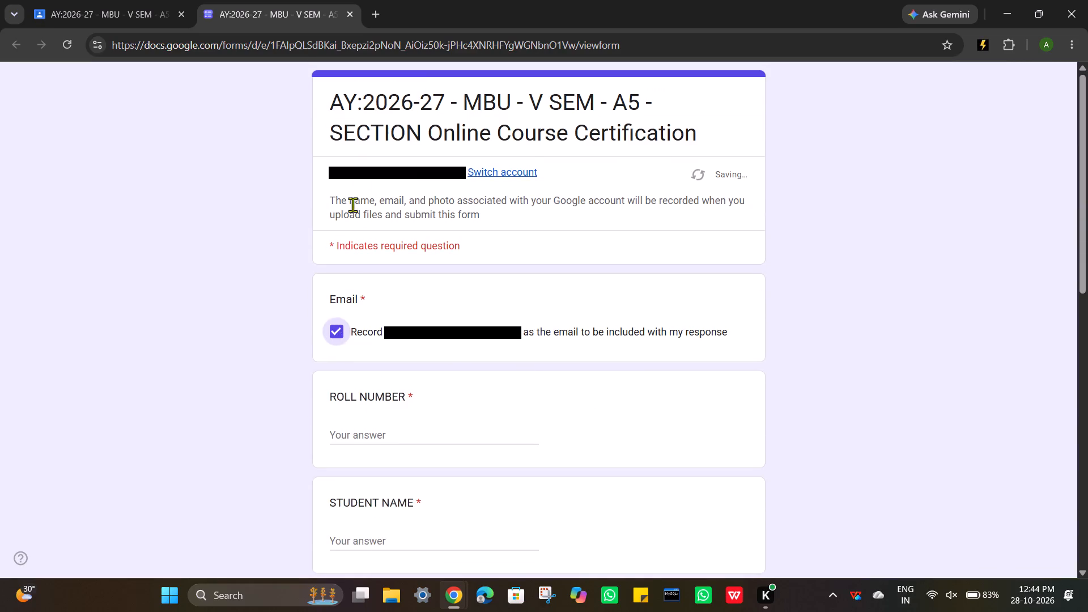
{"action": "left_click", "coordinate": [348, 13]}
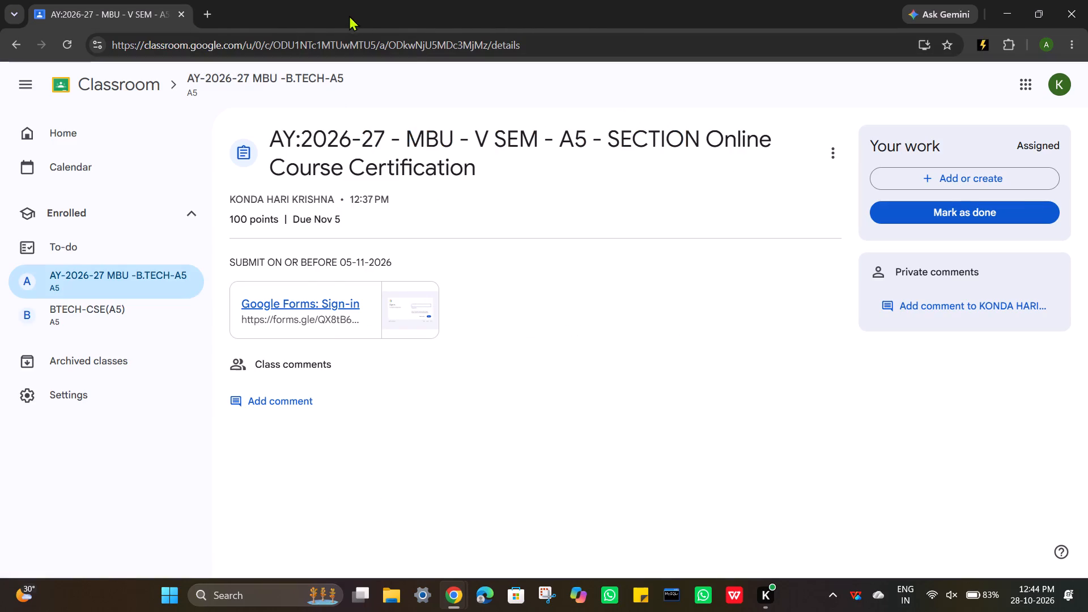
{"action": "scroll", "coordinate": [423, 343], "scroll_direction": "down", "scroll_amount": 3}
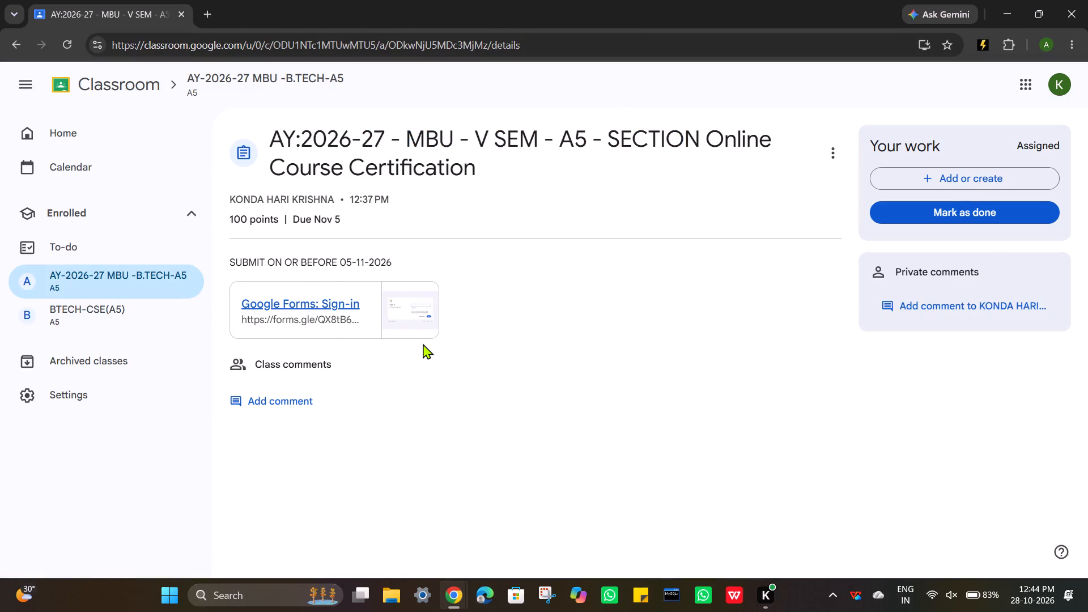
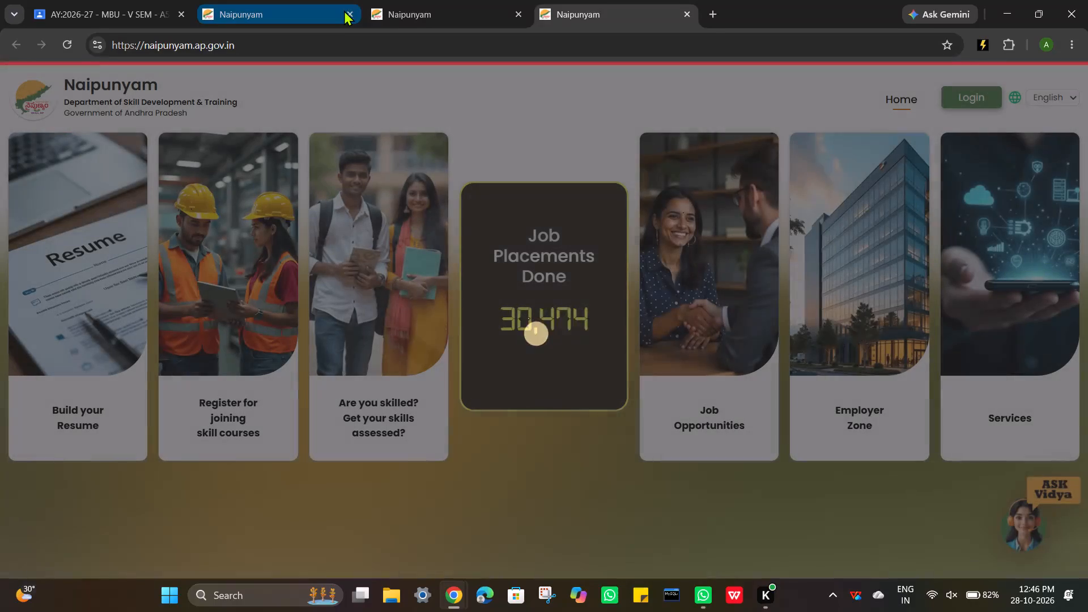
Close the two duplicate Naipunyam pages, keeping one Naipunyam page open beside the Classroom page.
{"action": "left_click", "coordinate": [344, 10]}
{"action": "left_click", "coordinate": [351, 19]}
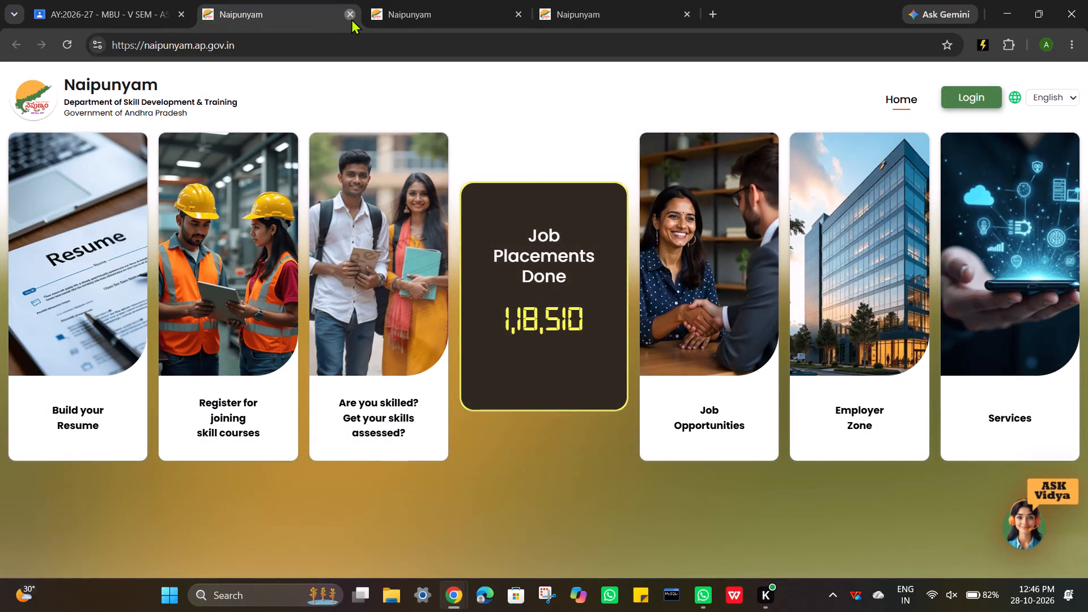
{"action": "left_click", "coordinate": [351, 19]}
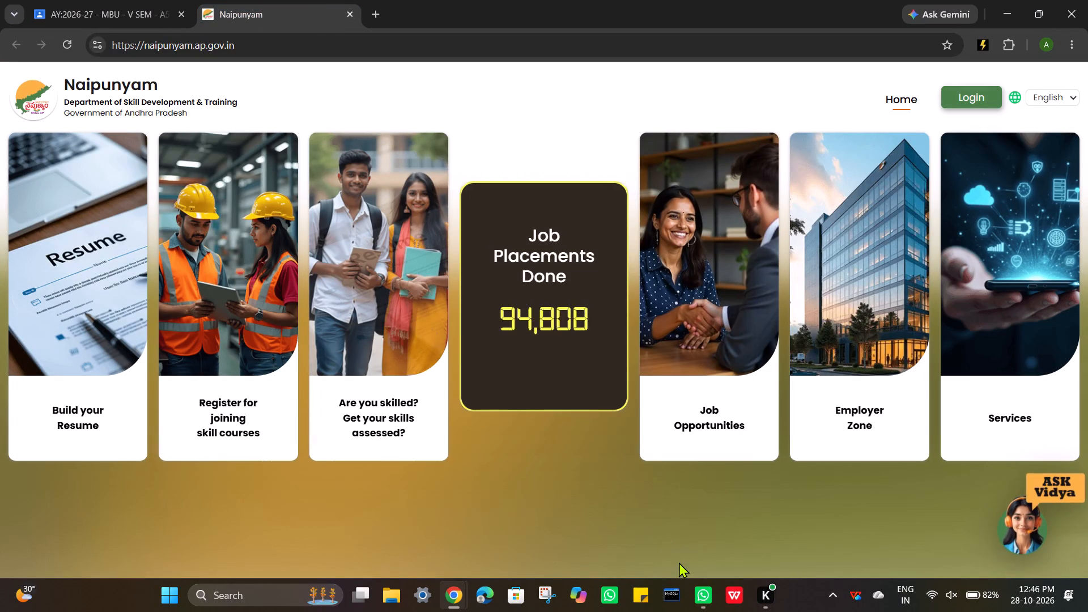